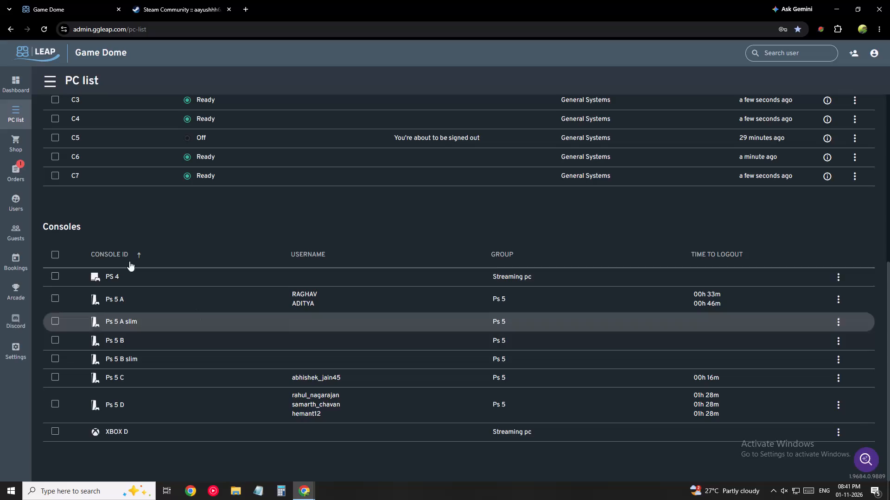
Review the recent paid orders and their item details in the order history.
click(25, 163)
click(227, 100)
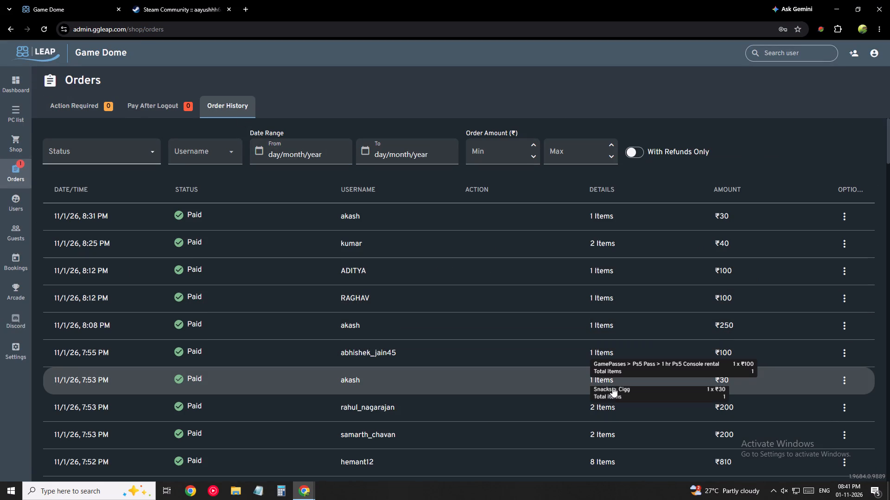
scroll(471, 419, down, 2)
scroll(348, 397, down, 1)
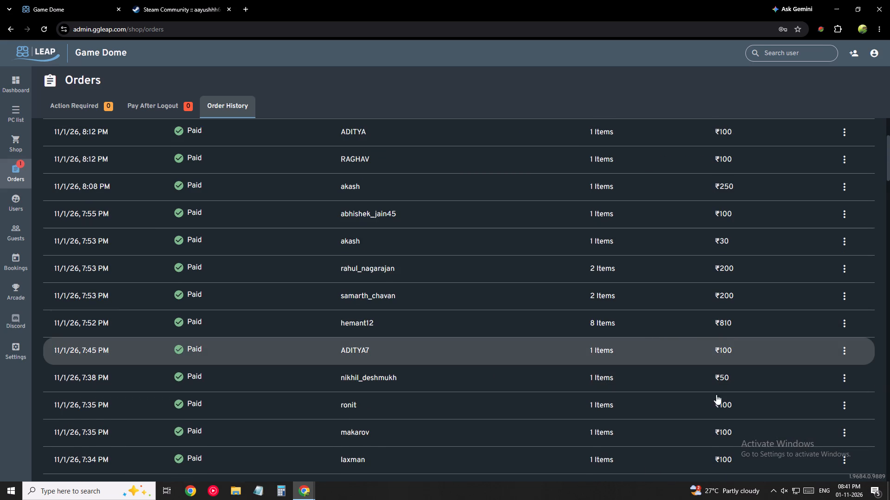
scroll(735, 405, down, 2)
scroll(698, 375, down, 2)
scroll(635, 428, up, 6)
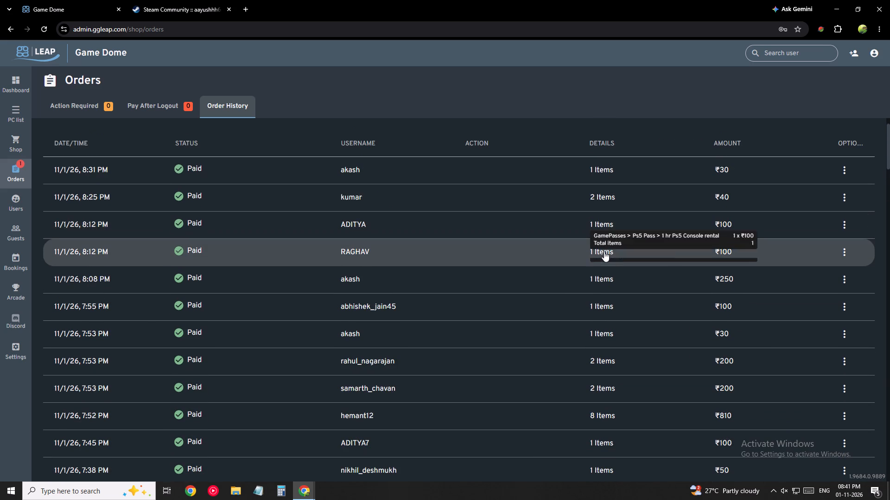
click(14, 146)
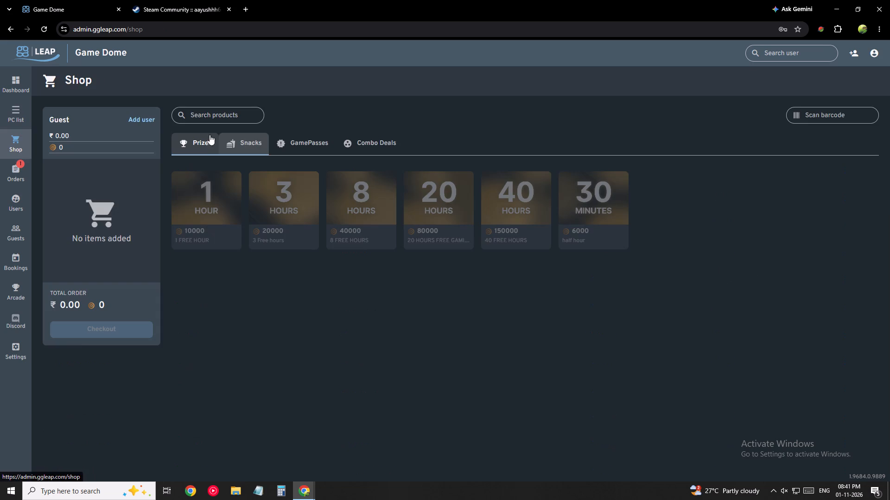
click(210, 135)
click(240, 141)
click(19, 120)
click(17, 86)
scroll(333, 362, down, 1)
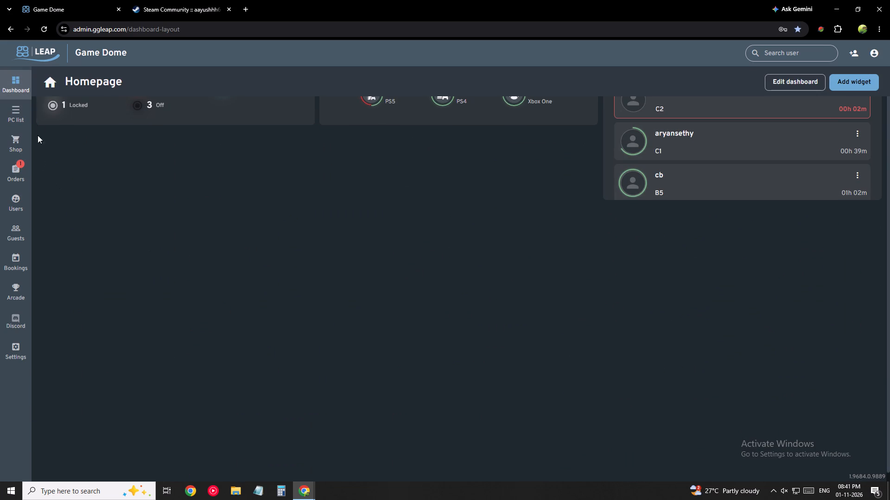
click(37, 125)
Compare the active console users in the PC list with the recent paid orders in the order history.
click(20, 121)
scroll(202, 370, down, 10)
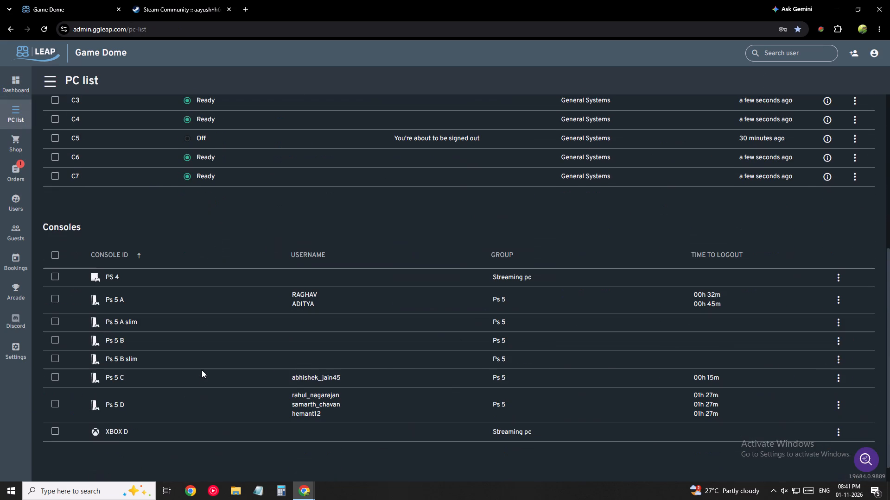
scroll(202, 370, down, 6)
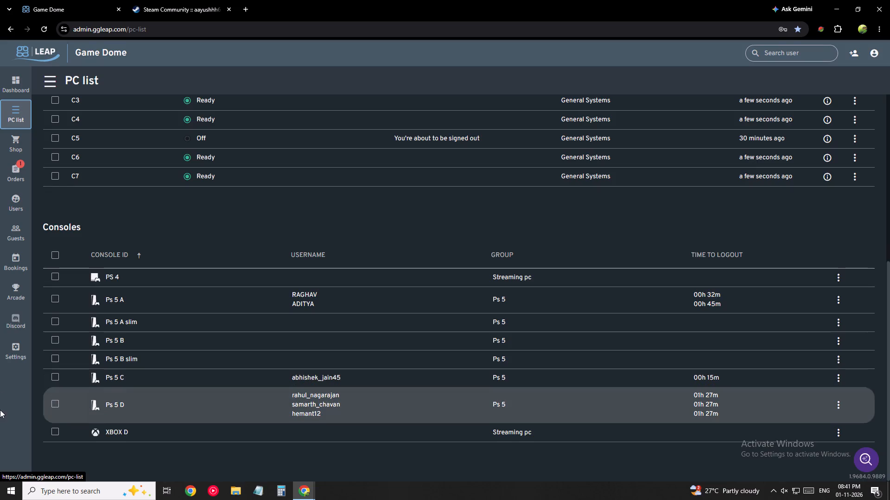
scroll(372, 437, down, 4)
click(0, 191)
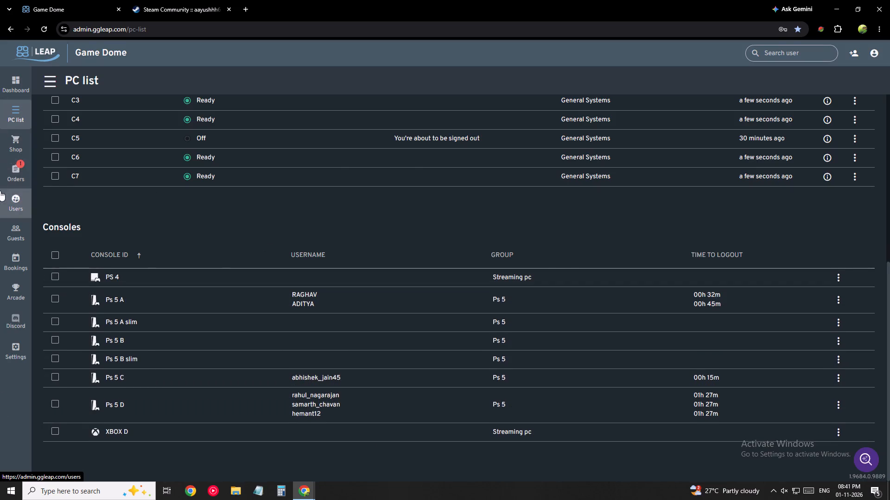
click(7, 175)
click(206, 105)
scroll(331, 279, down, 4)
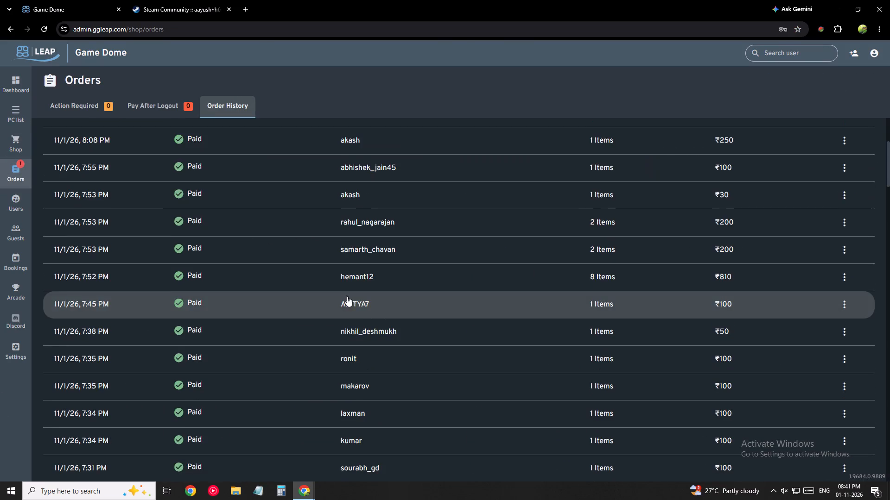
scroll(109, 259, up, 2)
scroll(108, 216, up, 1)
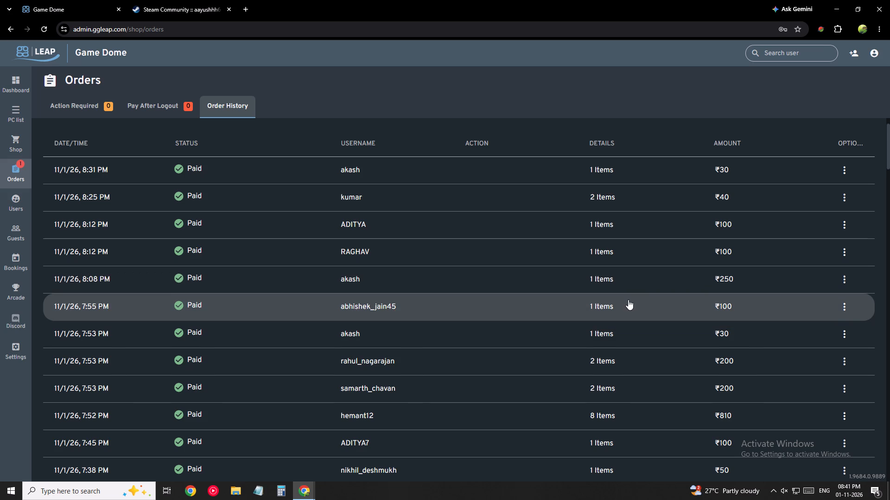
Start a Quicksell order for RAGHAV on console Ps 5 A with one Pasta Tomato/Cheese with Garlic Bread.
click(13, 119)
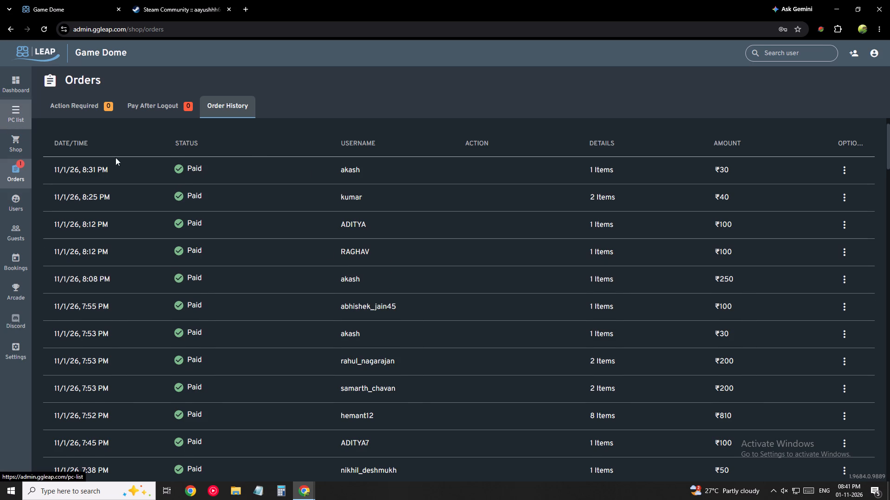
scroll(404, 351, down, 3)
click(8, 115)
scroll(354, 305, down, 10)
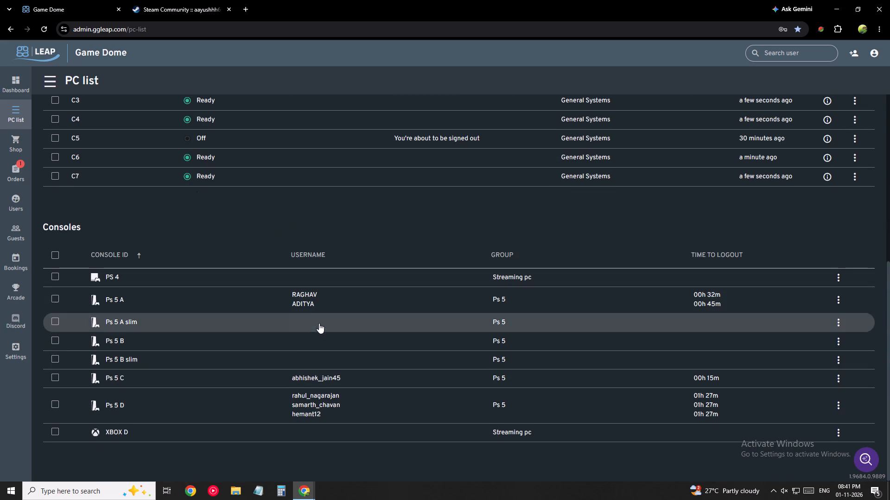
click(311, 288)
click(311, 293)
click(348, 306)
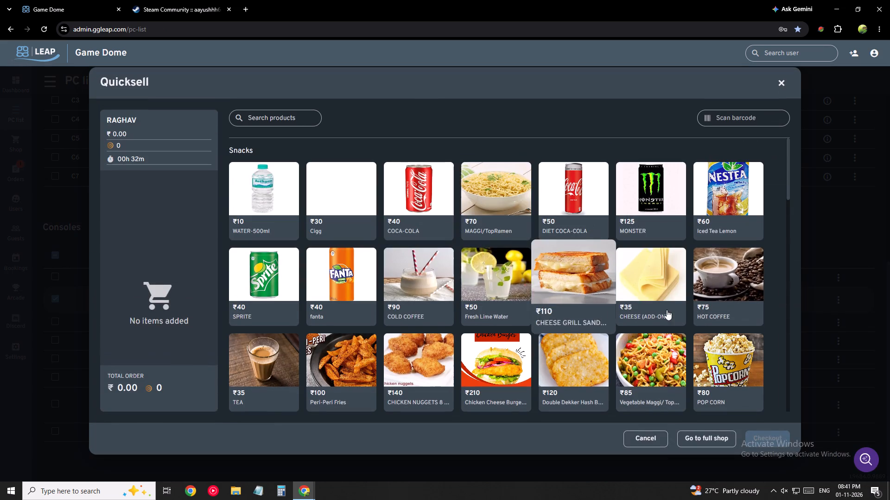
scroll(540, 342, down, 3)
scroll(445, 266, down, 3)
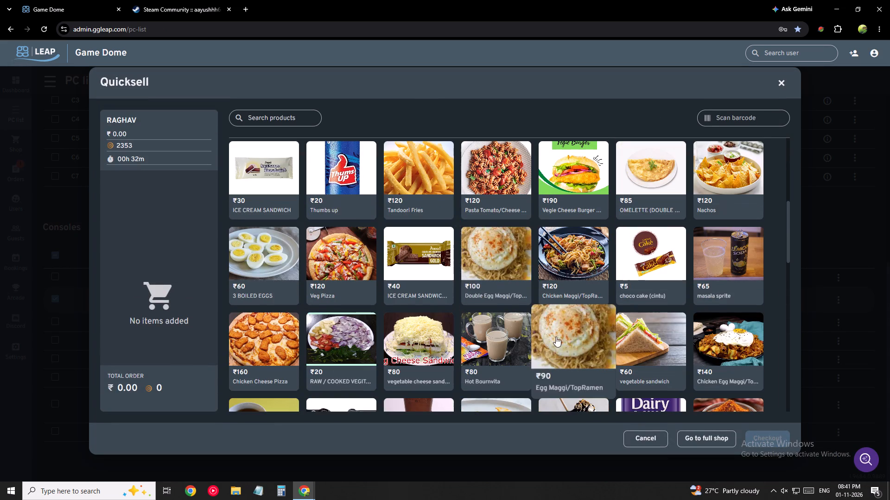
scroll(502, 327, down, 3)
scroll(479, 351, up, 6)
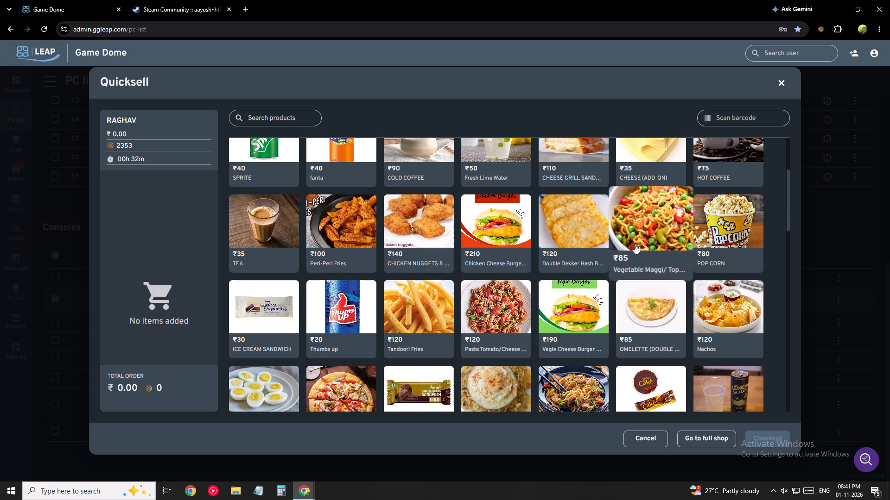
drag(483, 319, 178, 289)
Check out RAGHAV's order and charge the full ₹120 as a credit card payment.
click(761, 446)
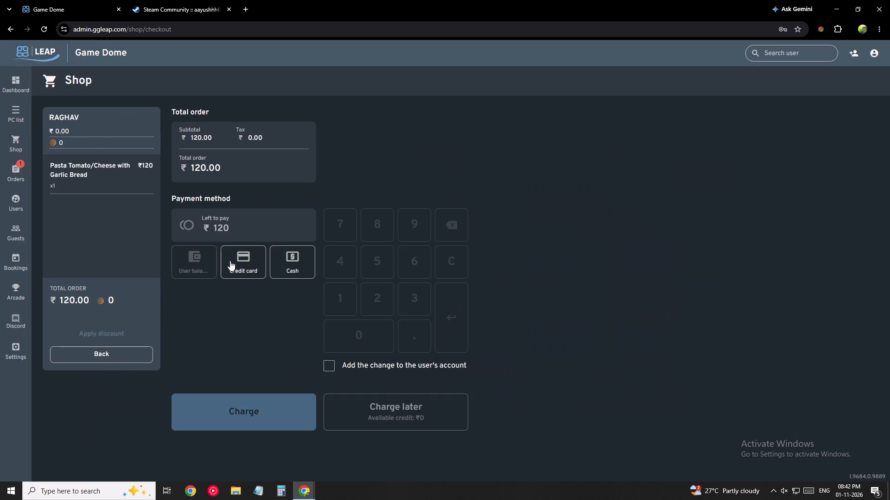
click(228, 247)
click(256, 400)
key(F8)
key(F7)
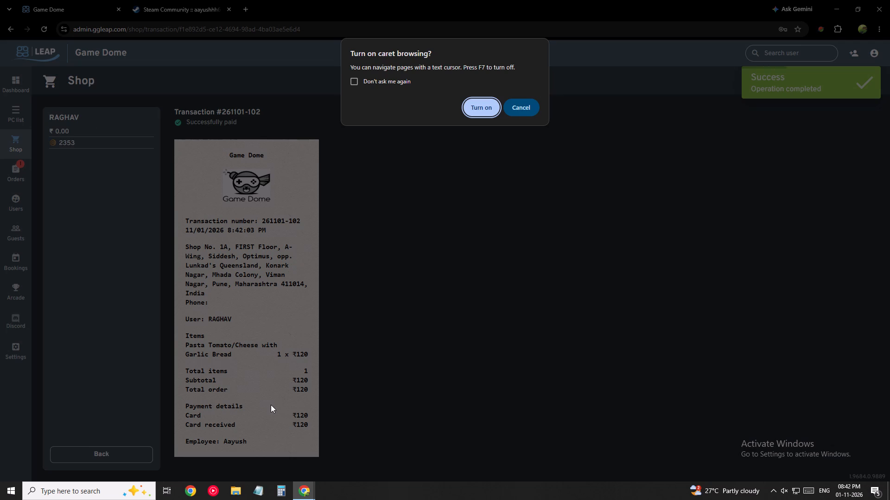
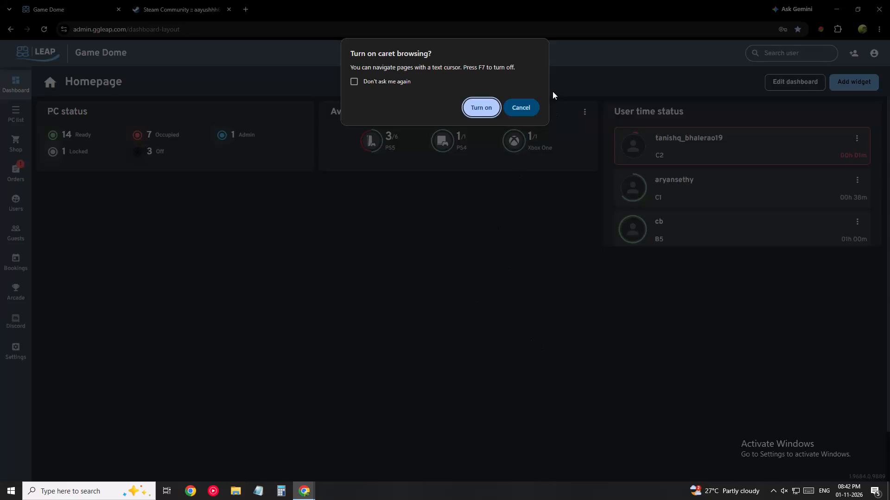
Dismiss the caret browsing prompt and check the computer and console sessions and their remaining times in the PC list.
click(539, 106)
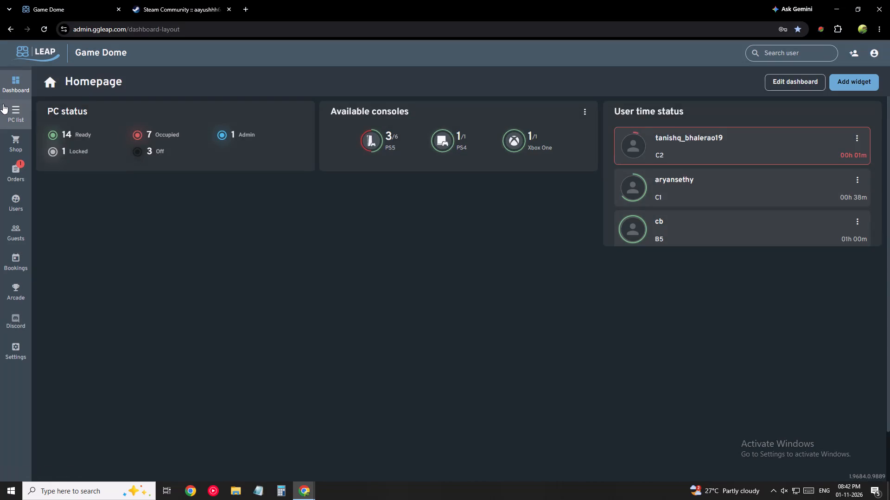
click(0, 115)
scroll(390, 282, down, 7)
scroll(343, 283, up, 10)
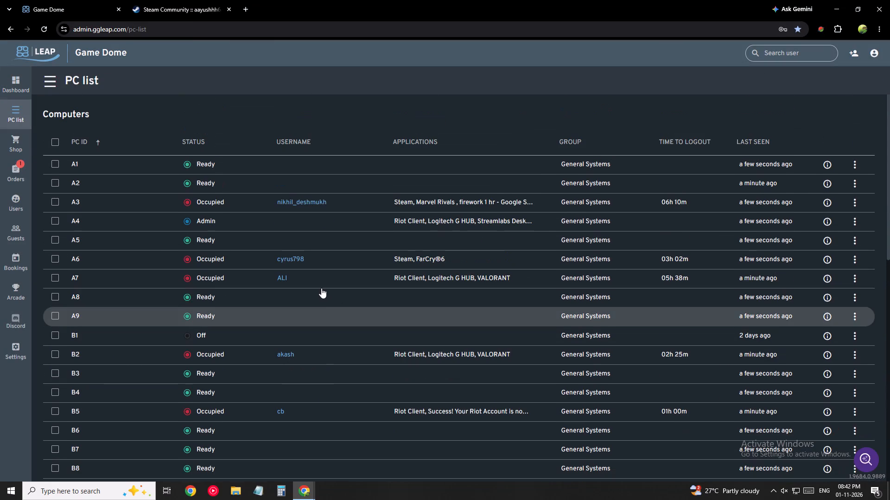
scroll(285, 301, down, 2)
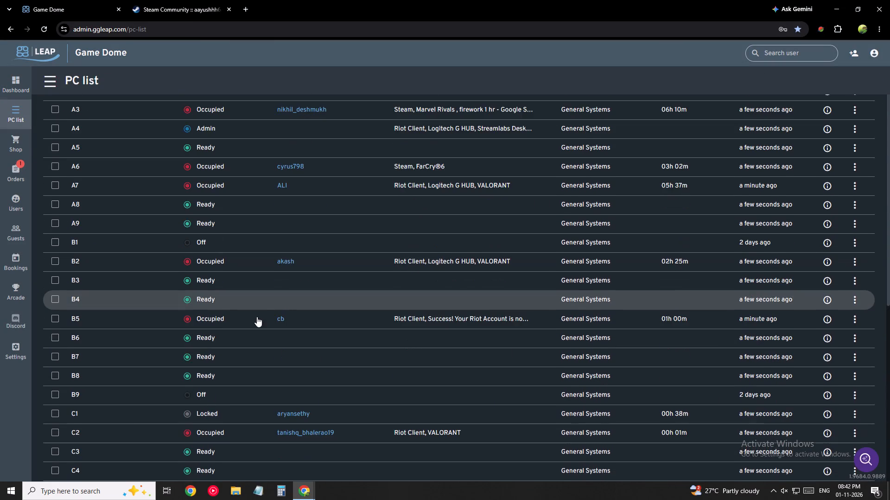
scroll(258, 332, down, 3)
scroll(697, 293, down, 4)
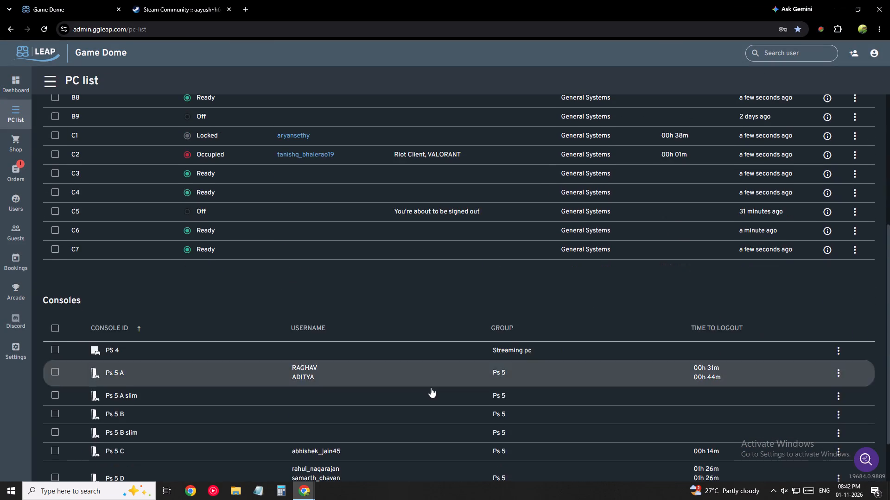
scroll(431, 387, down, 2)
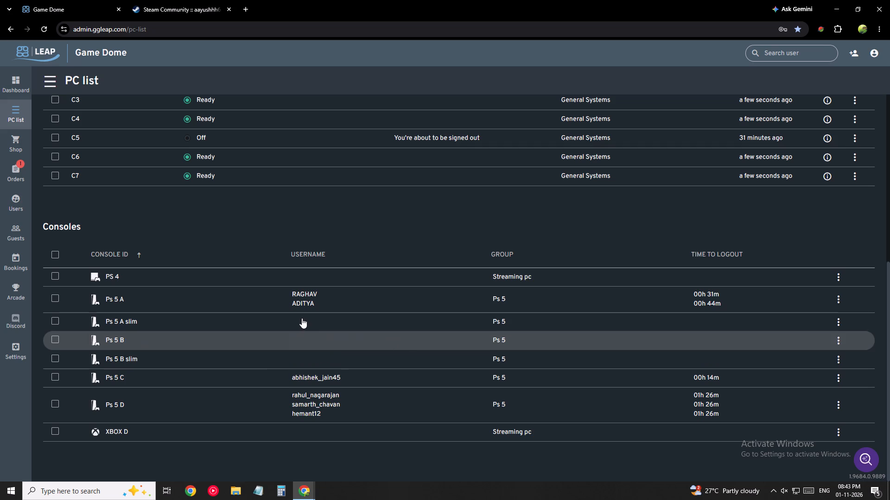
Start a full-shop order for the user on PC C2 with one 1 Hour PC Rental pass.
scroll(365, 359, up, 5)
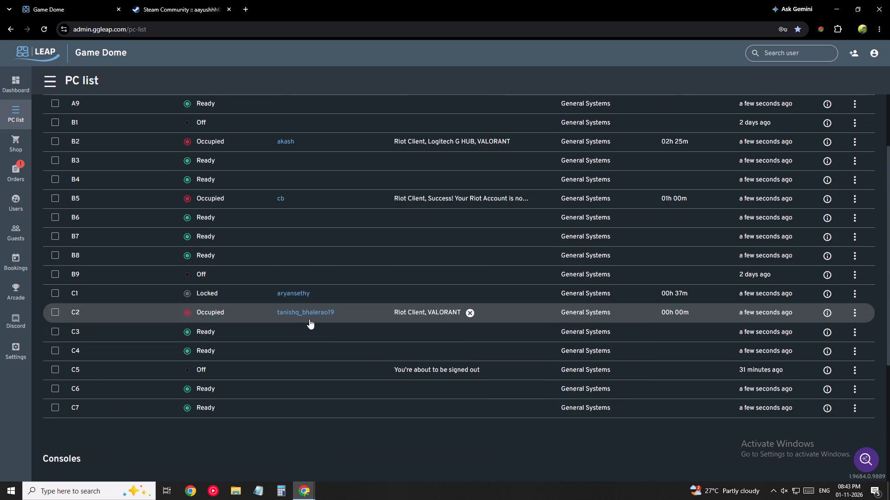
click(315, 311)
click(341, 319)
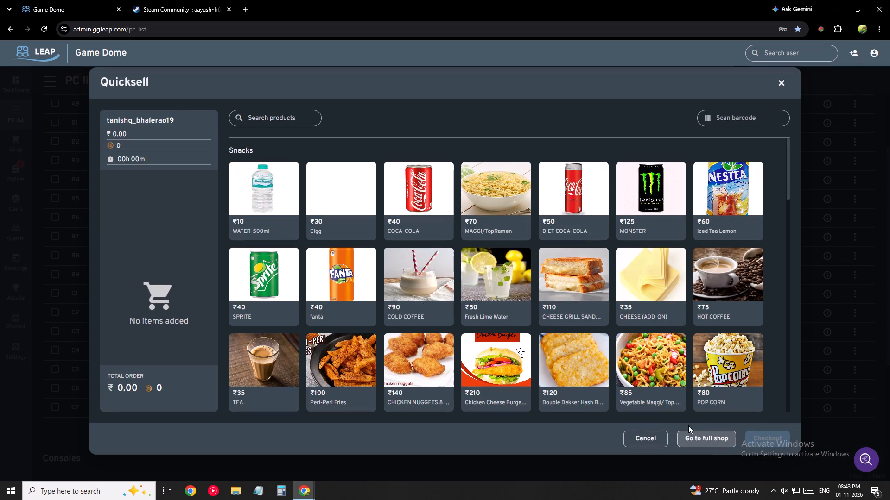
click(688, 425)
click(700, 437)
click(292, 137)
click(271, 164)
drag(201, 204, 102, 205)
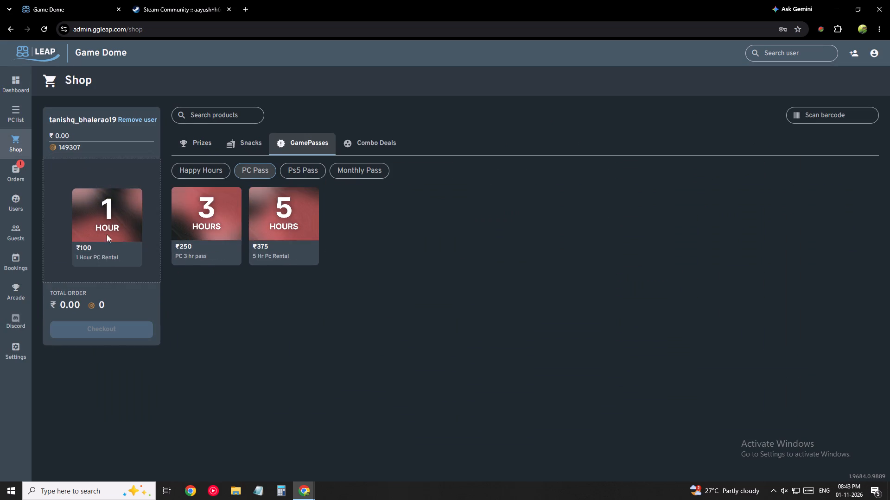
Check out the C2 user's order and charge the full ₹100 as a credit card payment.
click(113, 331)
click(228, 280)
click(242, 267)
click(266, 400)
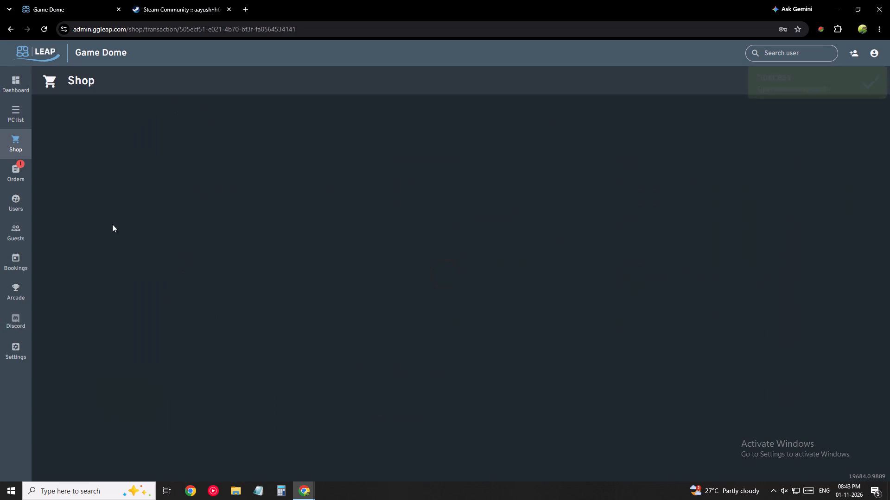
Copy the C2 user's username from the receipt and try to filter the order history for that user.
double_click(71, 116)
right_click(75, 118)
click(114, 131)
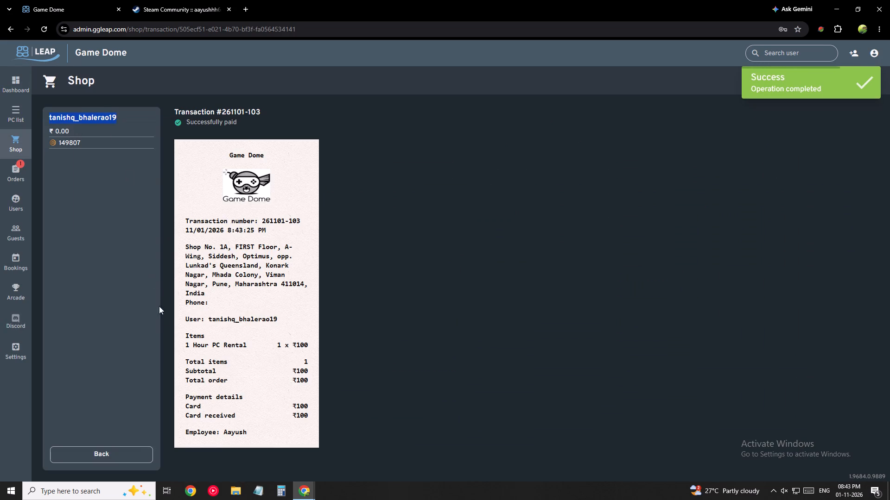
click(11, 183)
click(229, 117)
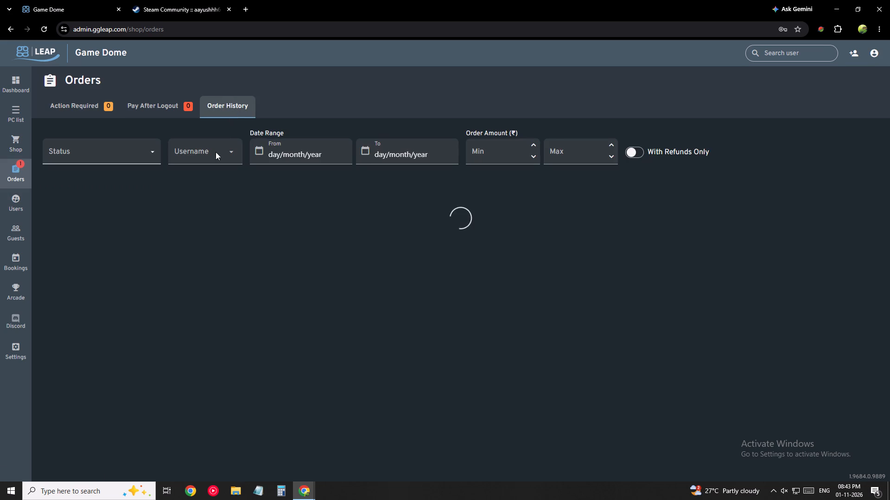
click(496, 156)
text(TANISH)
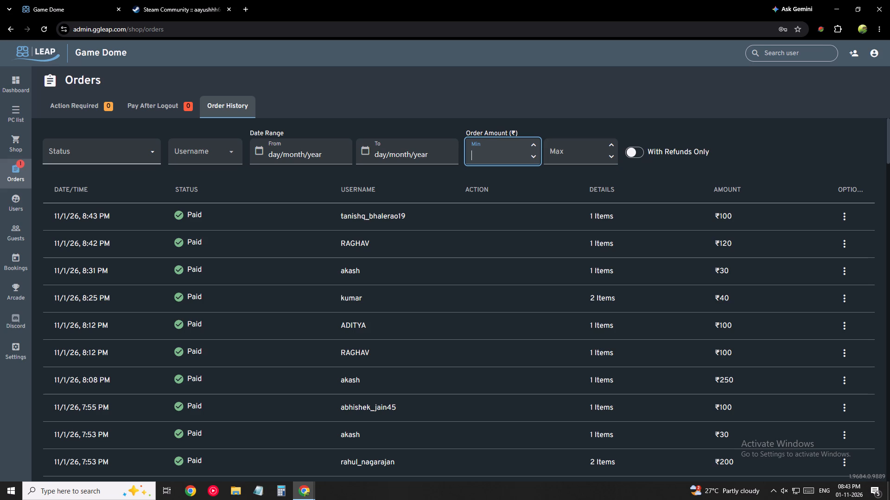
scroll(488, 146, up, 1)
click(194, 150)
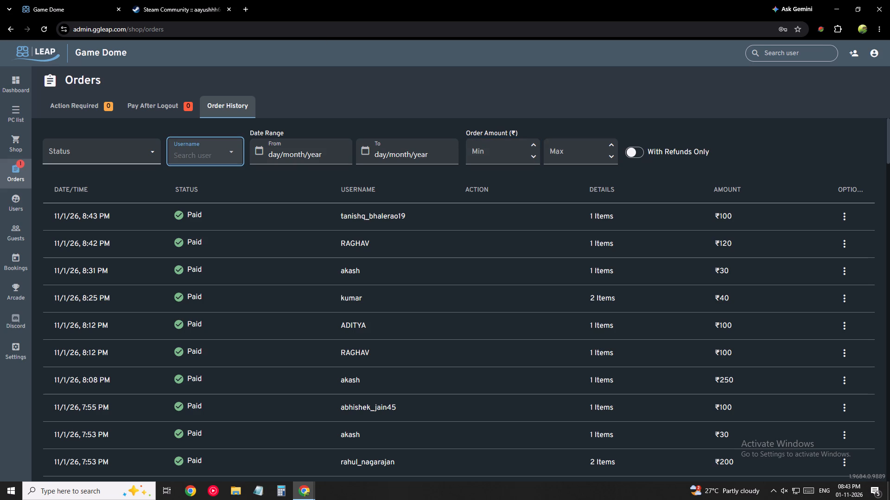
Open the C2 user's 5:42 PM order in the order history and examine its cash received and change.
scroll(321, 297, down, 12)
scroll(357, 367, down, 1)
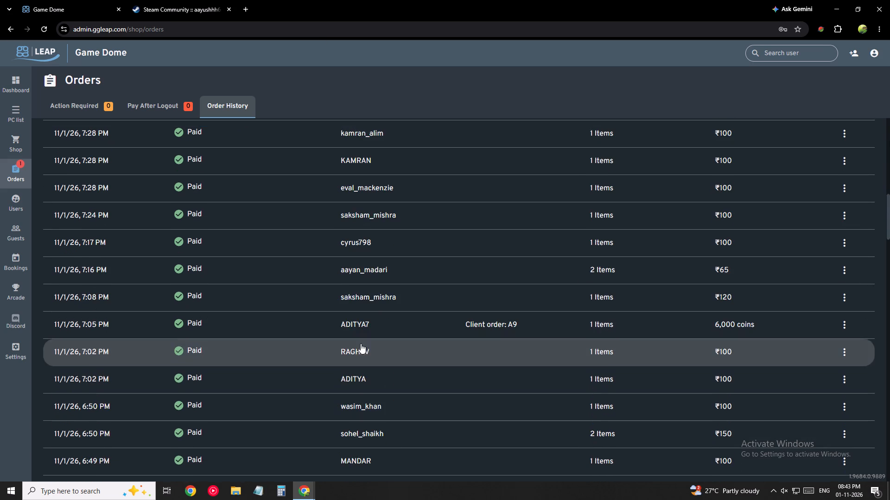
scroll(361, 306, down, 2)
scroll(372, 394, down, 5)
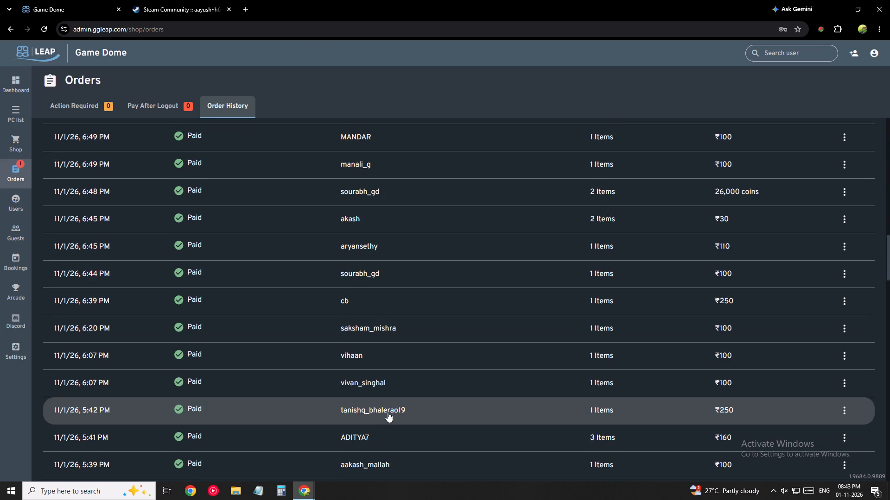
click(526, 403)
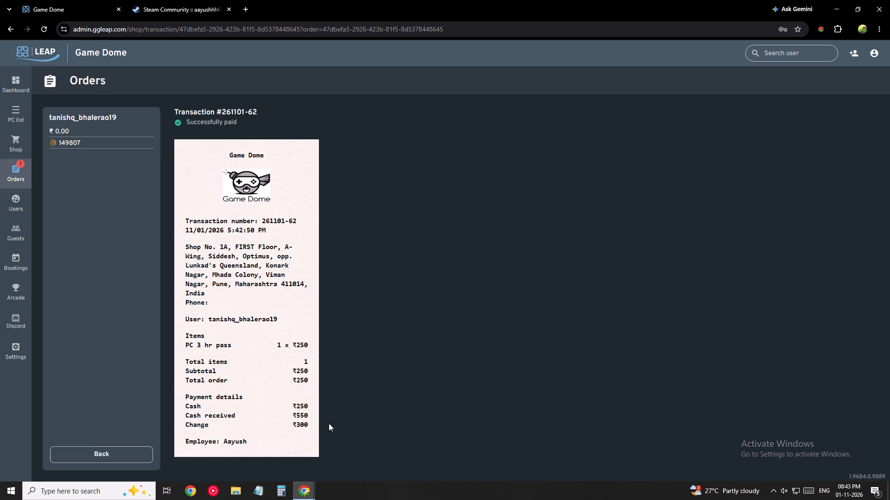
double_click(304, 425)
Return to the order history and examine the paid orders between the C2 user's 5:42 PM order and their latest one.
click(123, 454)
scroll(529, 408, down, 4)
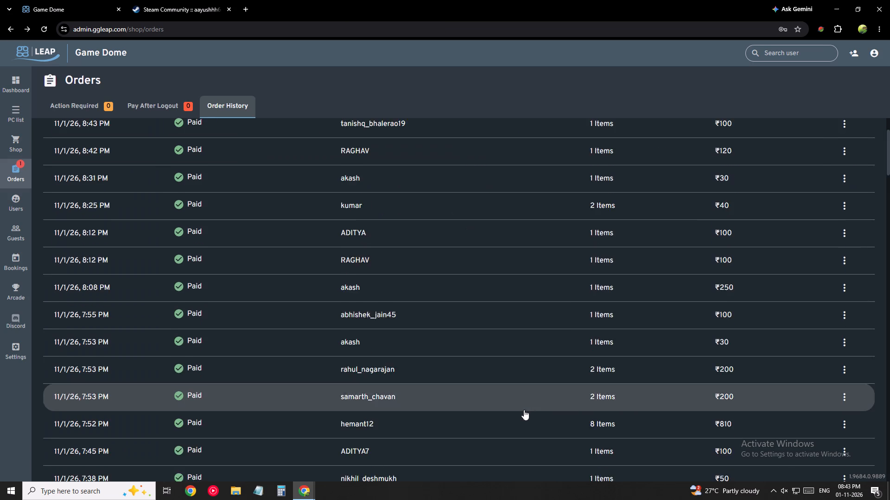
scroll(452, 407, down, 18)
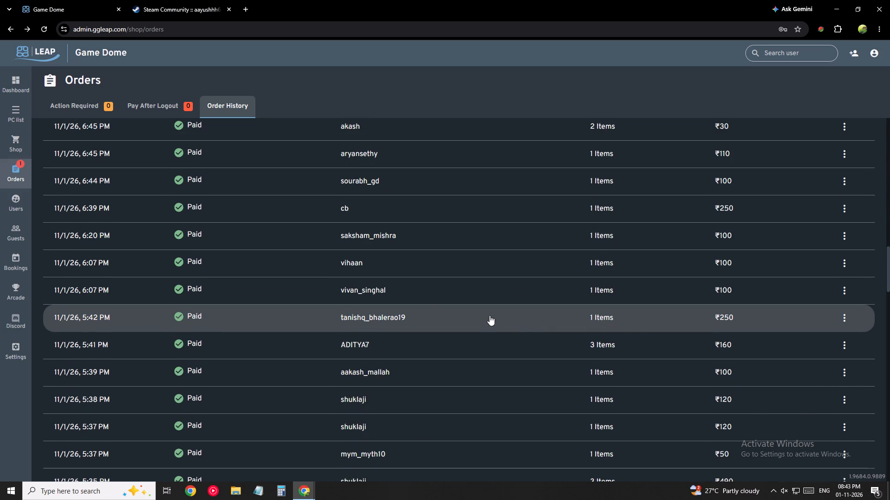
scroll(413, 309, up, 8)
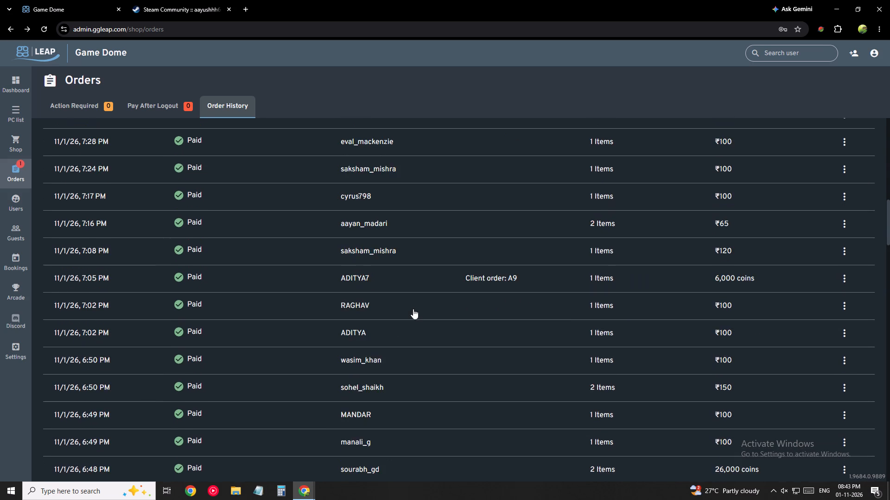
scroll(413, 309, up, 17)
Look up the C2 user with the username copied from their 8:43 PM order and add ₹200 in cash to their balance.
click(365, 222)
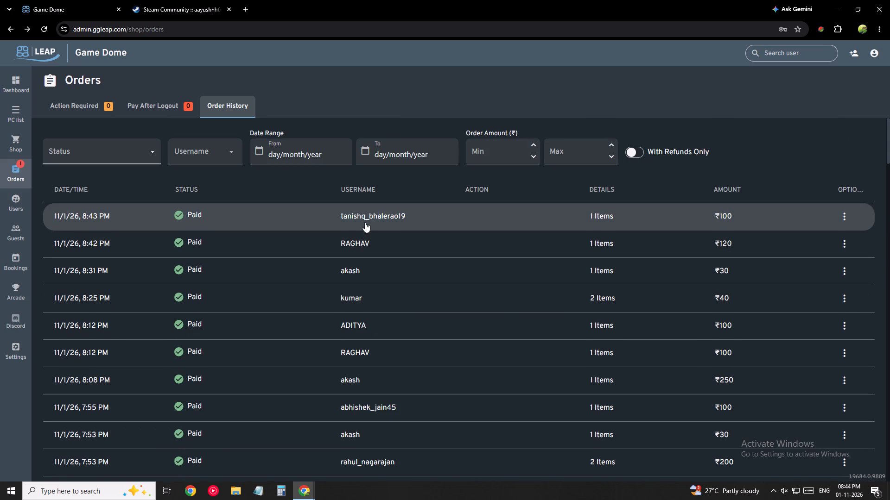
click(60, 124)
ctrl+double_click(61, 122)
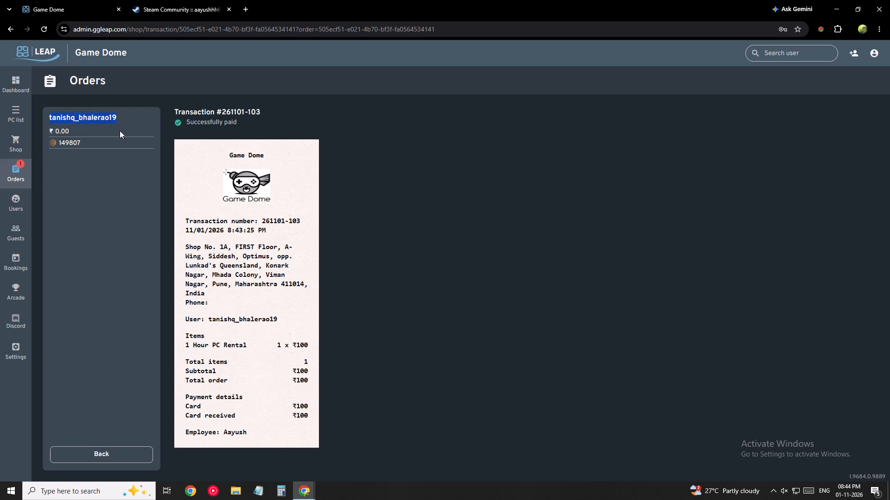
key(ctrl+c)
ctrl+click(777, 53)
key(ctrl+v)
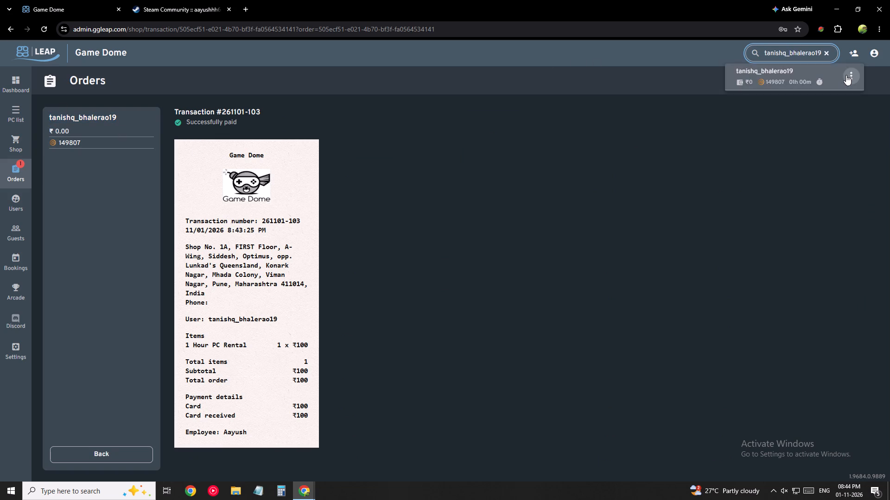
click(846, 75)
click(858, 112)
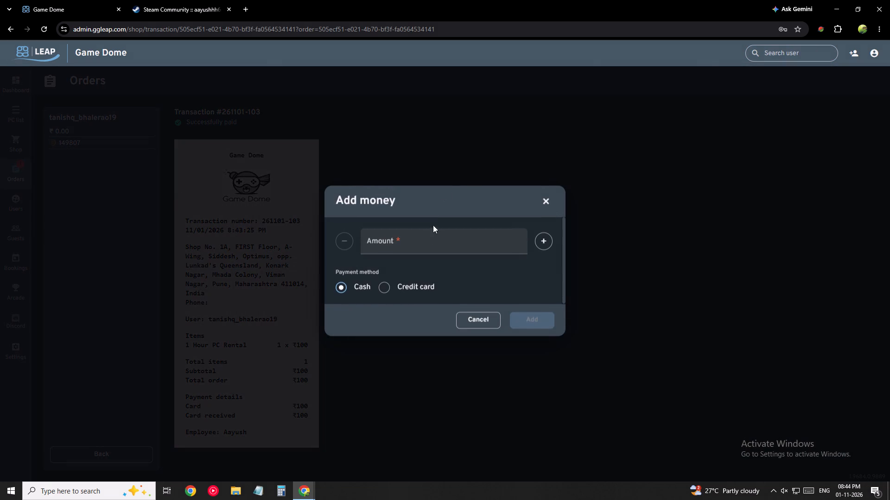
click(433, 236)
text(200)
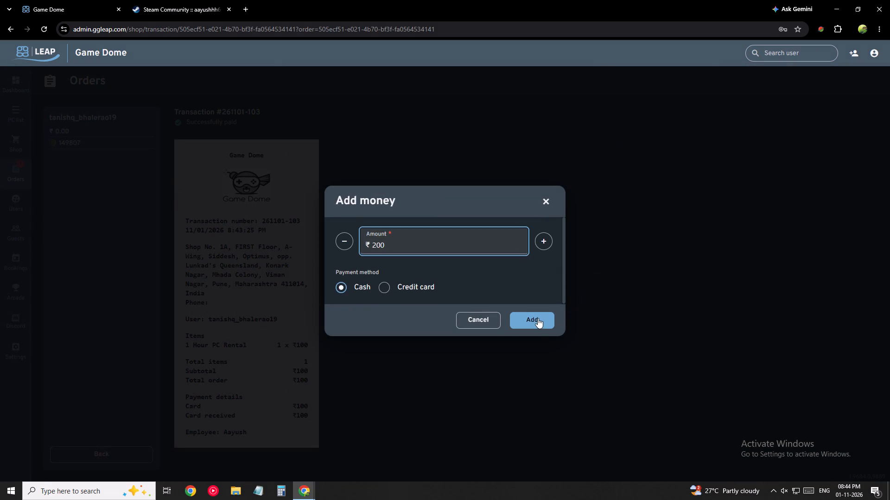
click(537, 319)
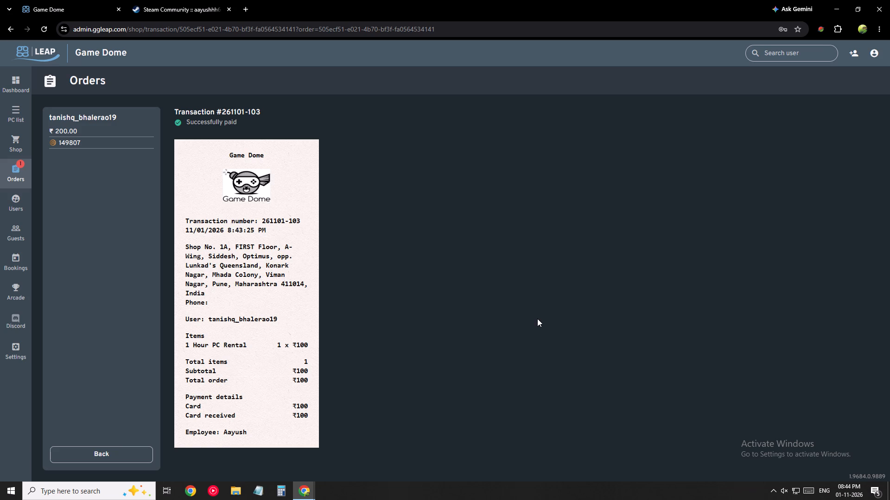
Check the computer and console sessions and their times to logout in the PC list.
scroll(590, 288, up, 1)
click(0, 114)
scroll(223, 368, down, 4)
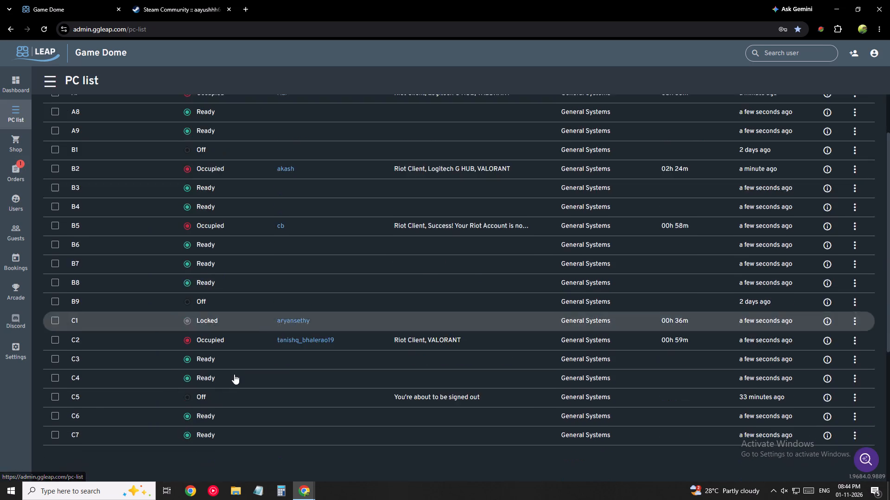
scroll(234, 374, down, 5)
scroll(244, 380, up, 1)
scroll(244, 380, down, 1)
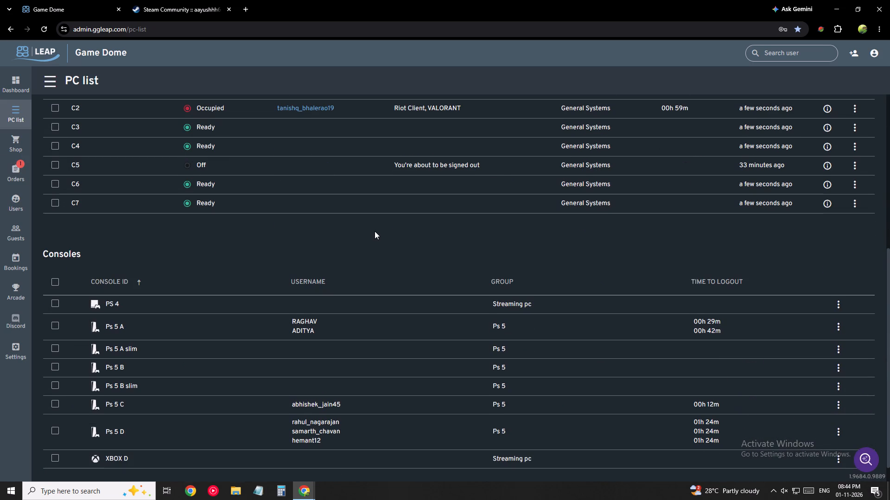
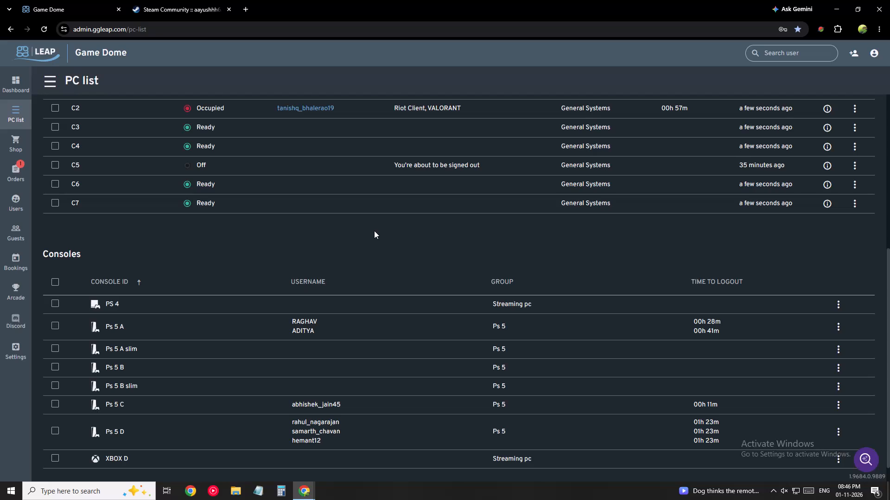
scroll(404, 219, up, 5)
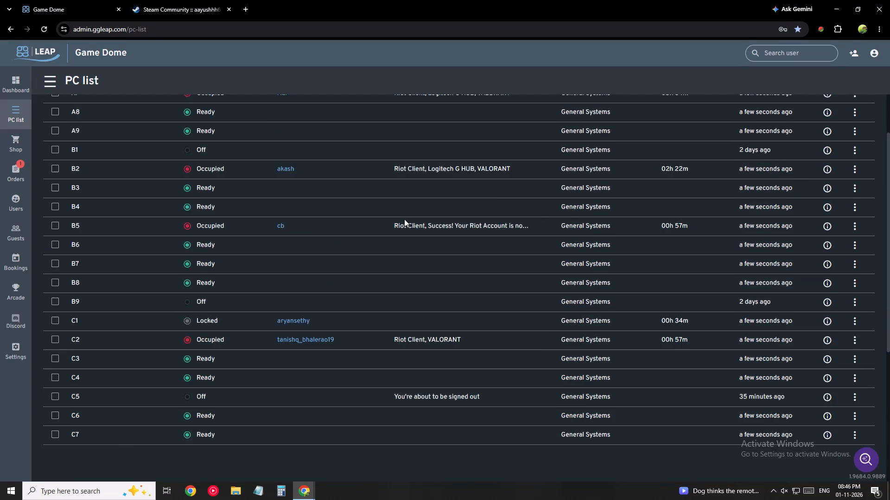
scroll(404, 219, up, 4)
click(788, 56)
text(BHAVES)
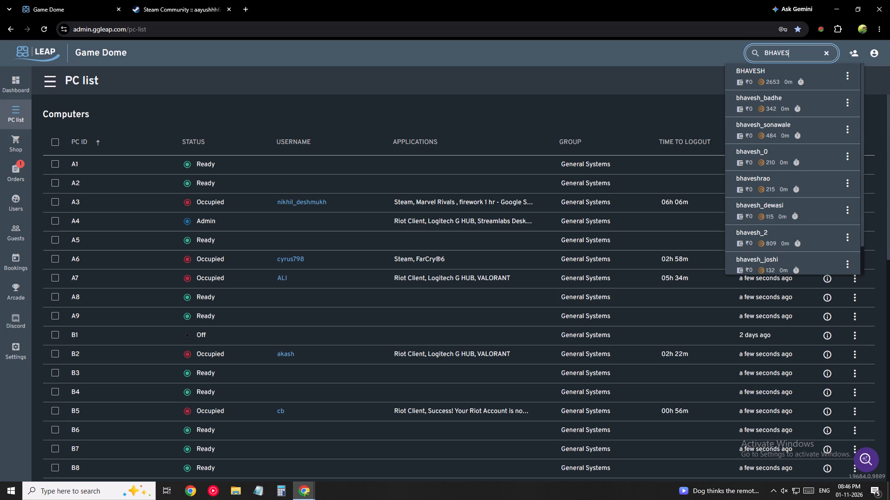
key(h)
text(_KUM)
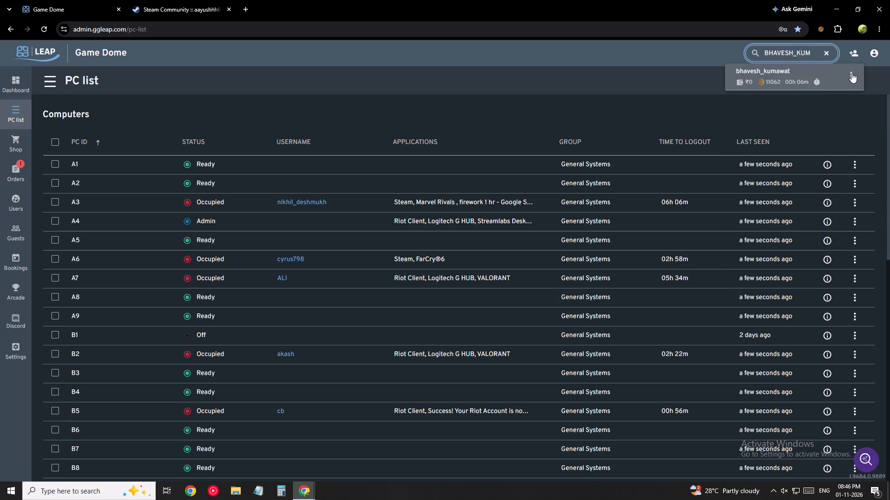
click(855, 74)
click(867, 79)
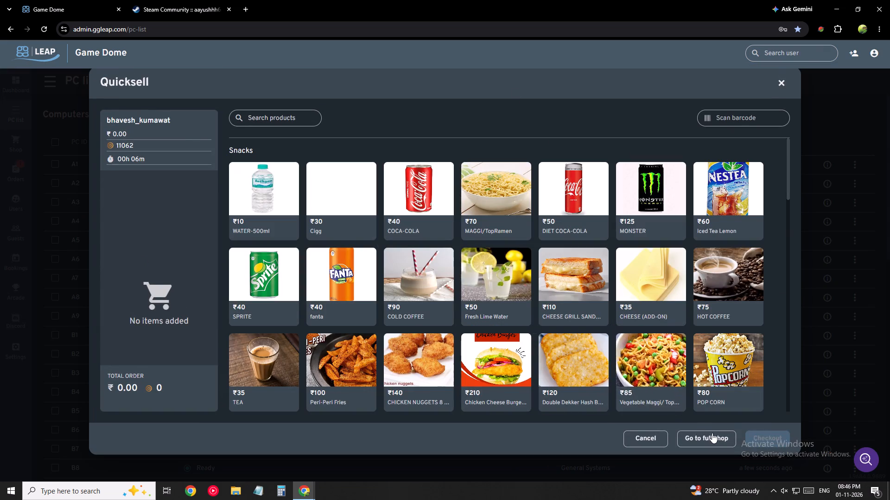
In the full shop, redeem one 1 FREE HOUR prize for 10000 coins and charge the customer's order.
click(715, 433)
click(235, 136)
click(212, 140)
click(222, 208)
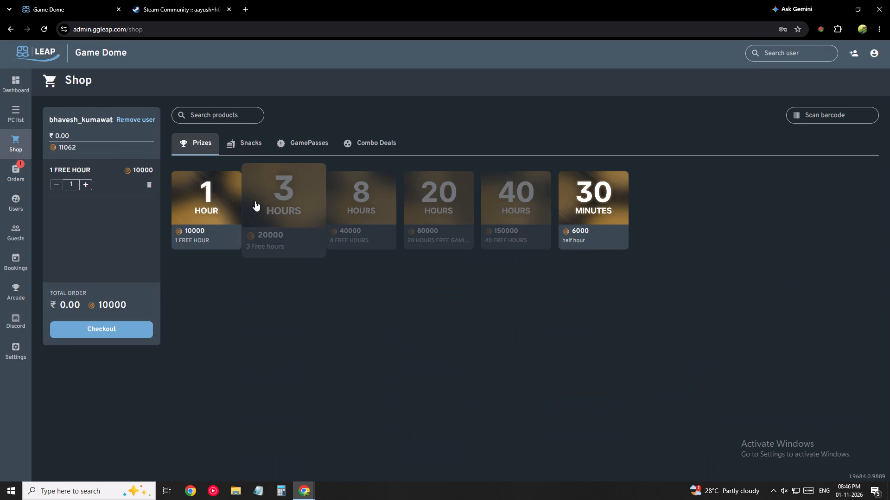
click(134, 331)
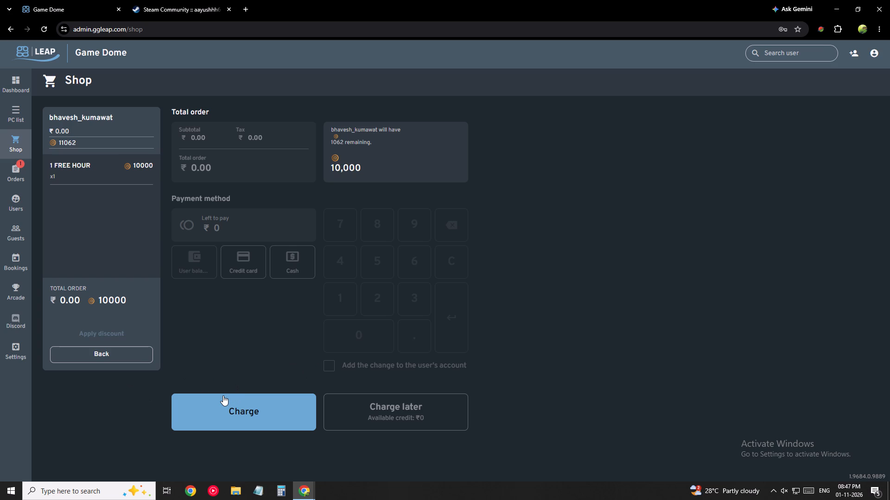
click(240, 404)
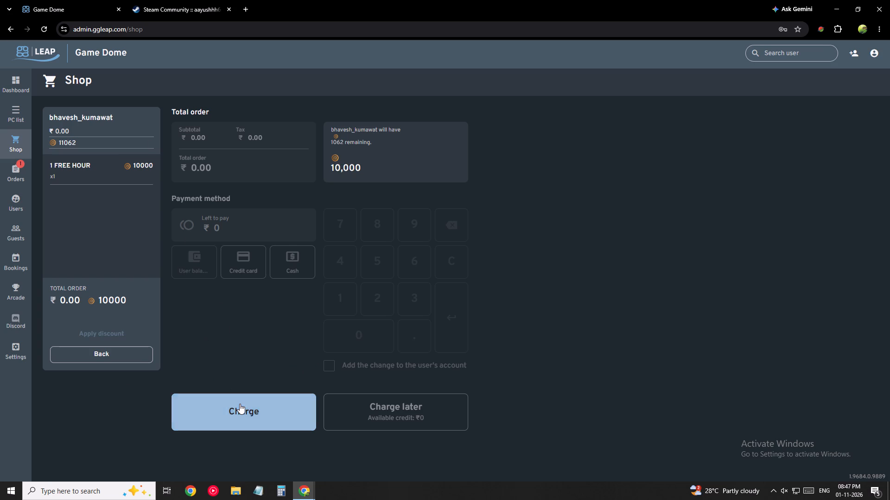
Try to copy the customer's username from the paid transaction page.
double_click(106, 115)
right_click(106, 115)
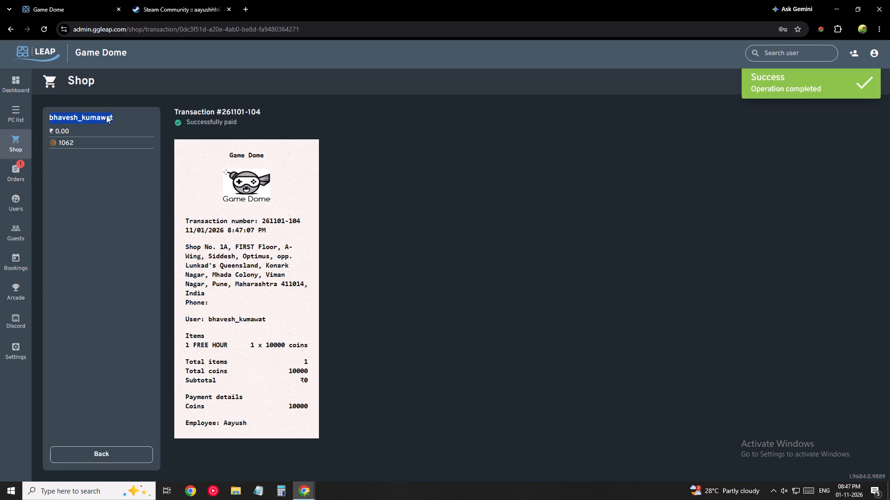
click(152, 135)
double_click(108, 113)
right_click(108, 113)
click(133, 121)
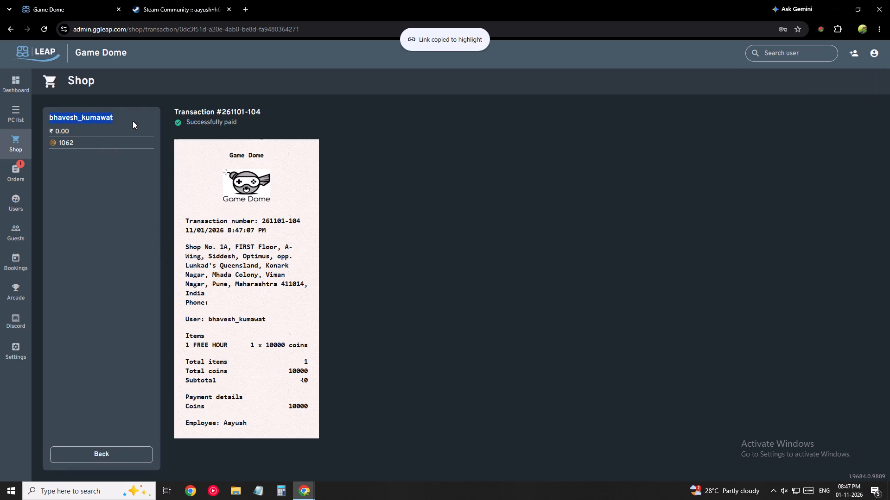
click(769, 52)
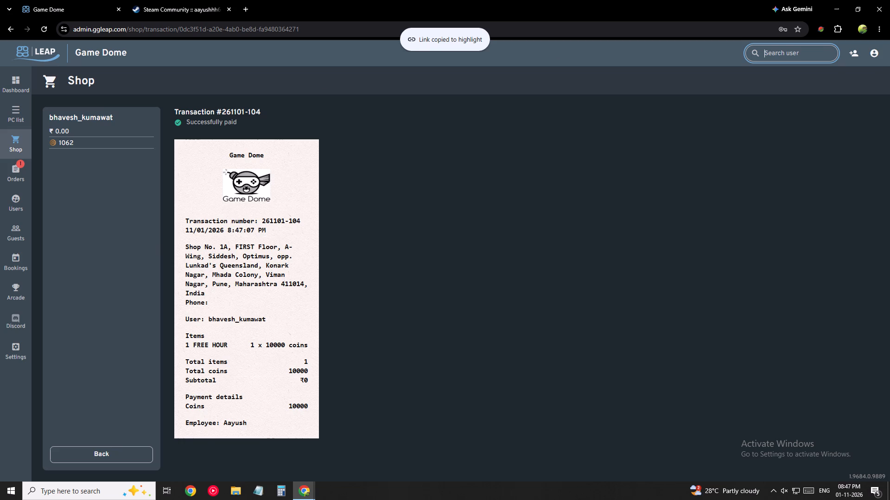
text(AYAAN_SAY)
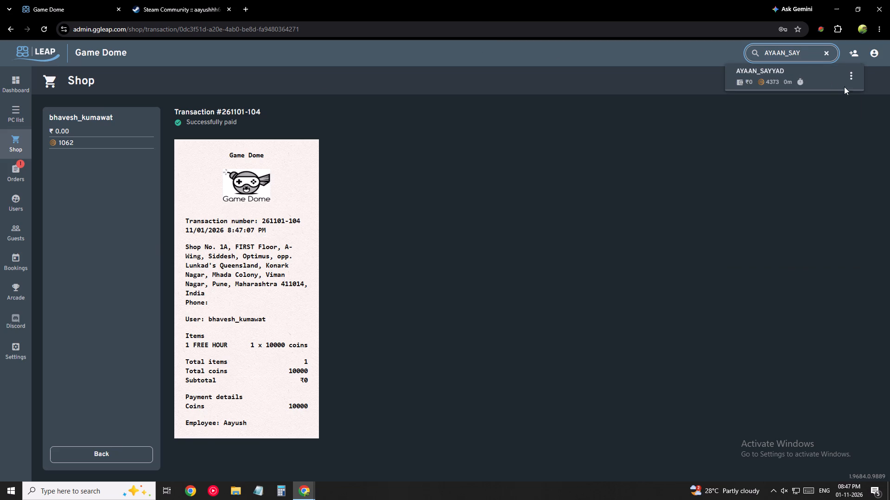
click(857, 79)
click(873, 153)
scroll(546, 199, up, 10)
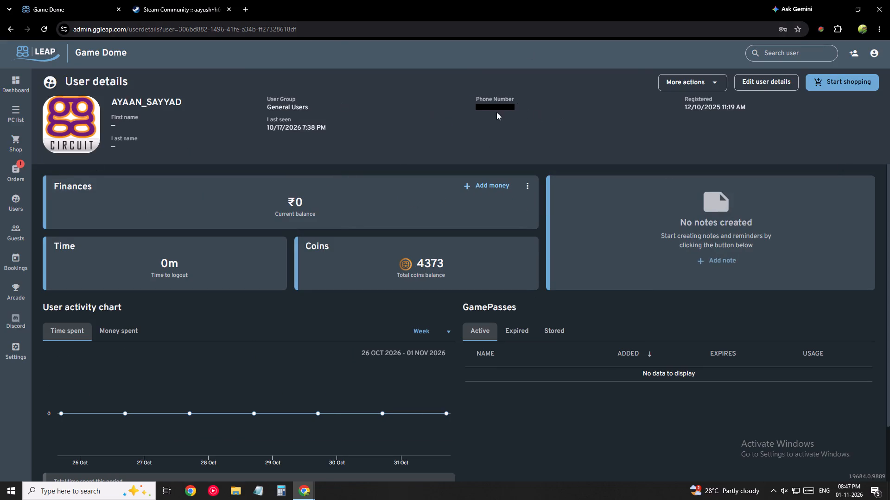
Sell this customer one 1 hr Ps5 Console rental pass for ₹100 and charge it as a credit card payment.
click(828, 85)
click(311, 132)
click(308, 143)
click(299, 166)
drag(220, 228, 149, 231)
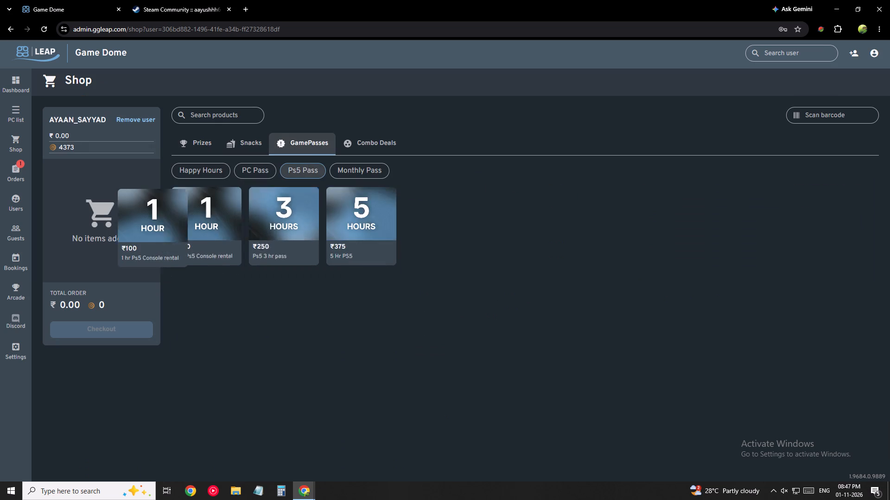
drag(149, 231, 92, 241)
click(129, 330)
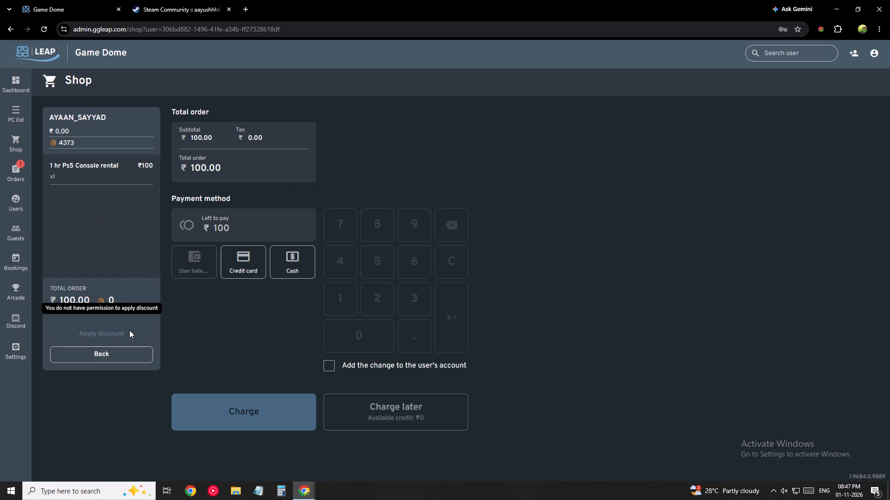
click(257, 261)
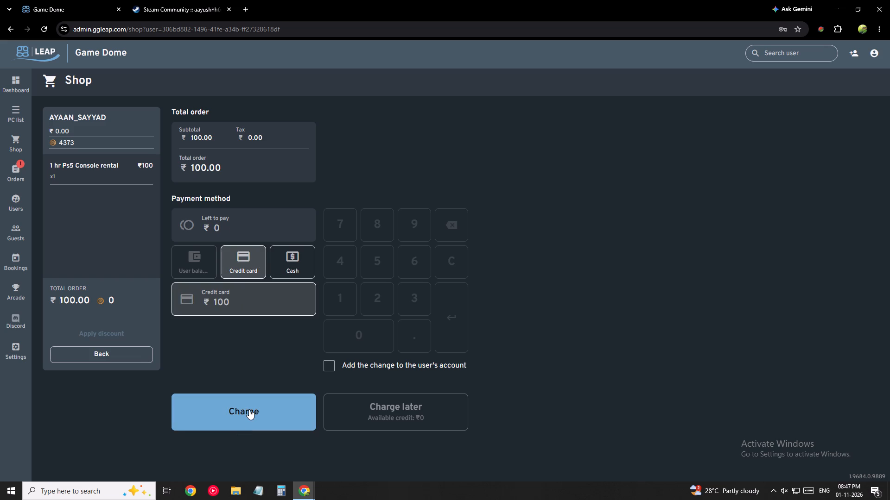
click(249, 408)
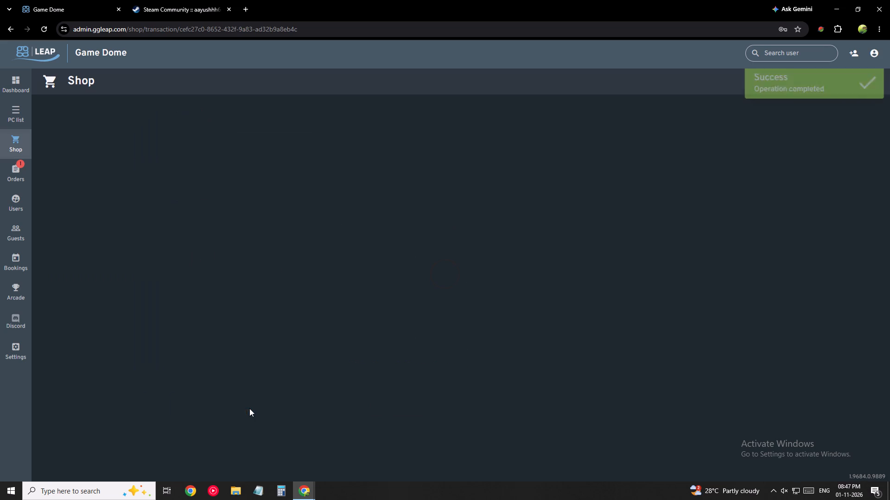
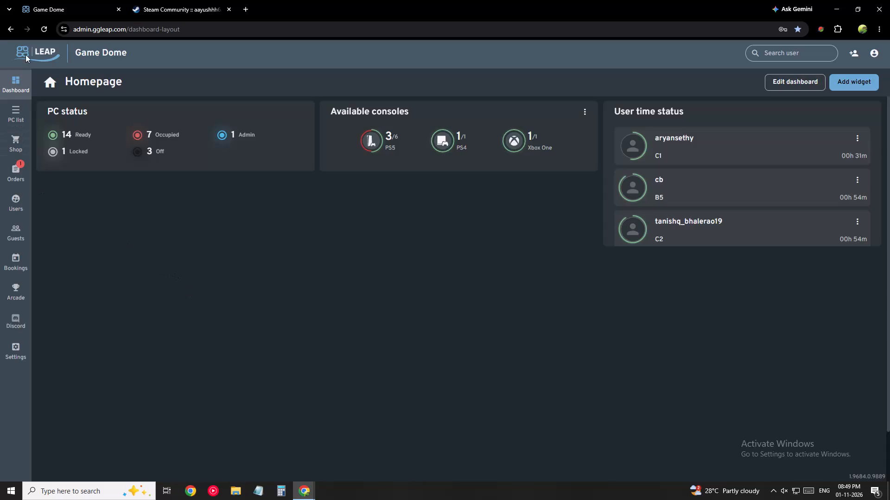
click(0, 119)
scroll(396, 419, down, 5)
scroll(405, 428, up, 1)
scroll(405, 428, down, 3)
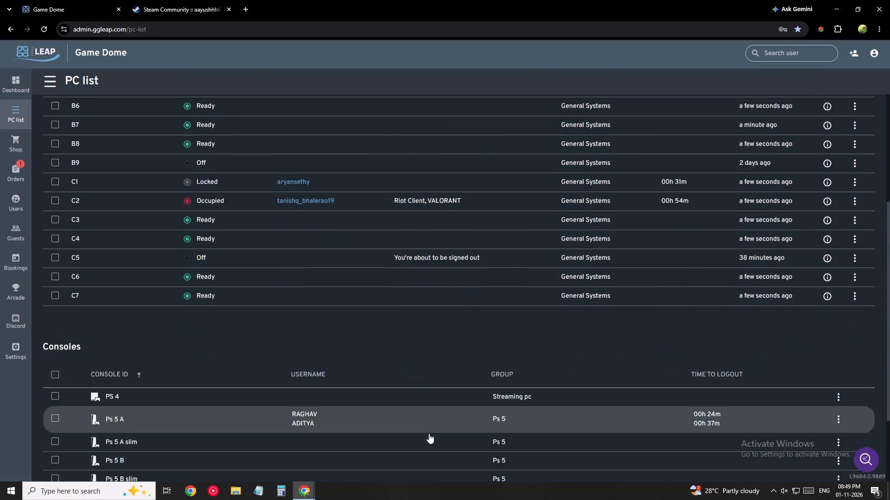
scroll(429, 433, down, 4)
click(834, 354)
click(853, 361)
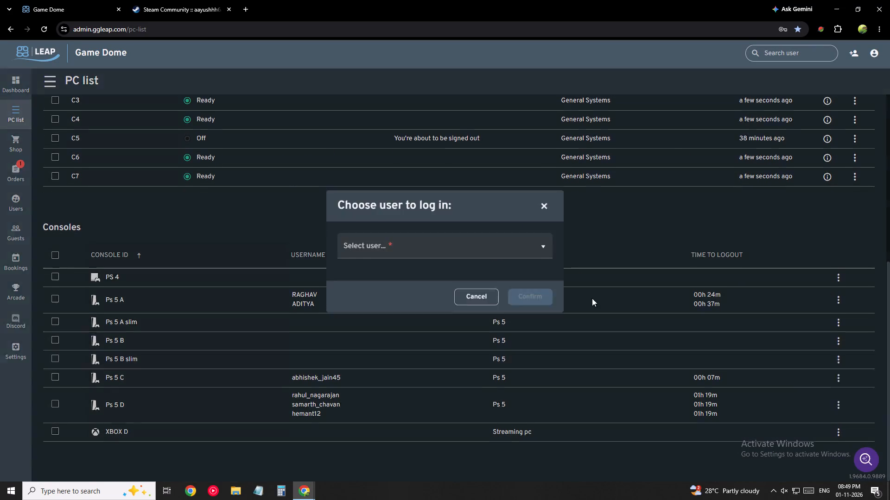
click(410, 260)
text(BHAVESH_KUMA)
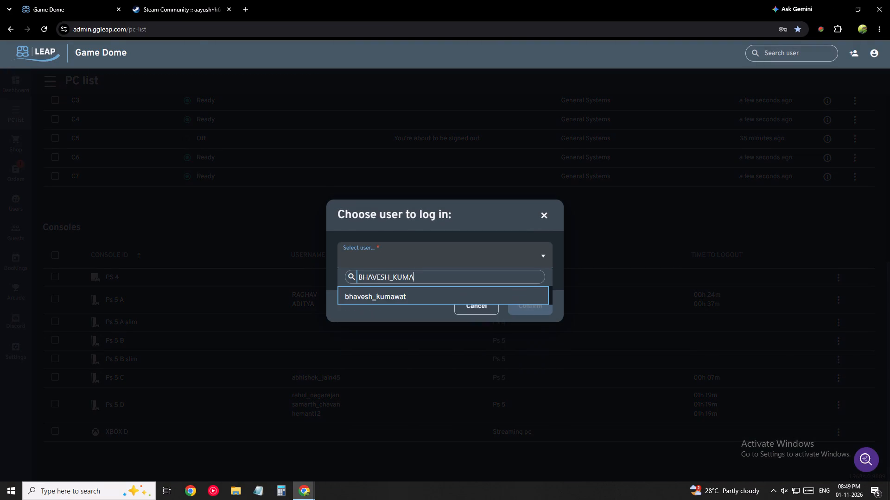
click(439, 300)
click(533, 301)
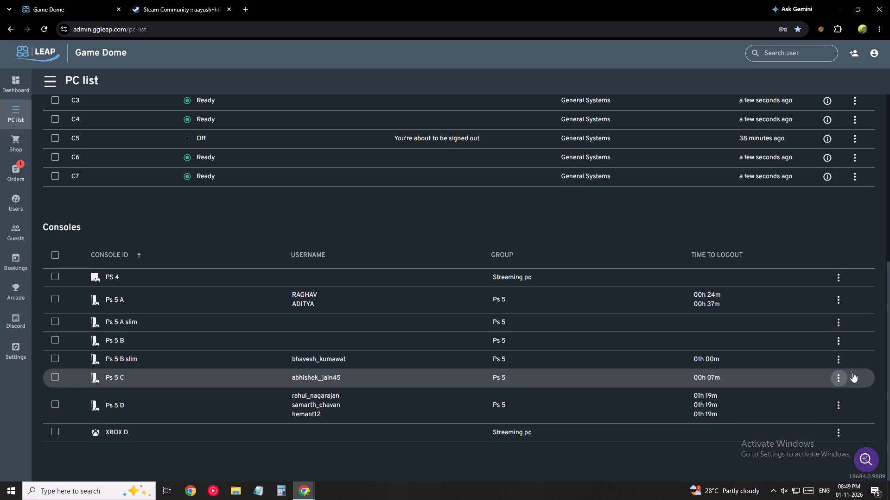
click(843, 362)
click(850, 398)
click(389, 255)
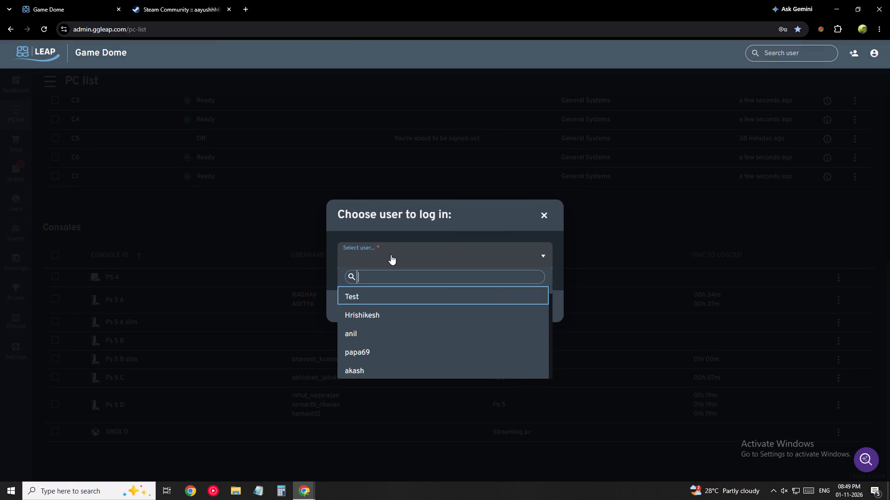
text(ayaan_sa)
click(426, 312)
click(522, 312)
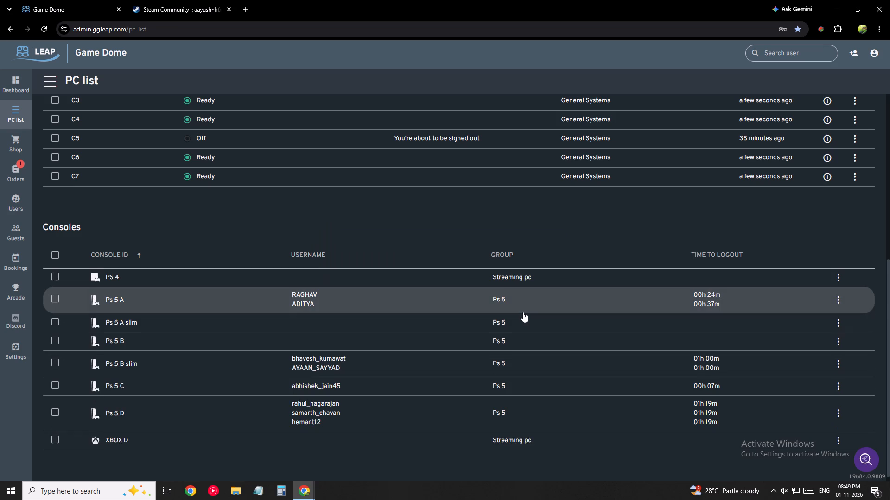
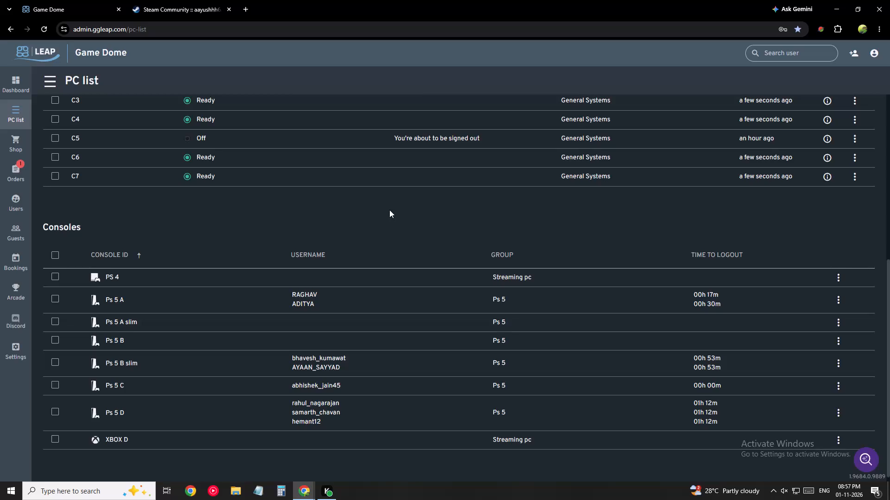
Switch to the daily expense spreadsheet and set the first customer credit amount dated 01/11/2026 to 300.
scroll(460, 292, down, 1)
key(alt+Tab)
scroll(664, 335, down, 5)
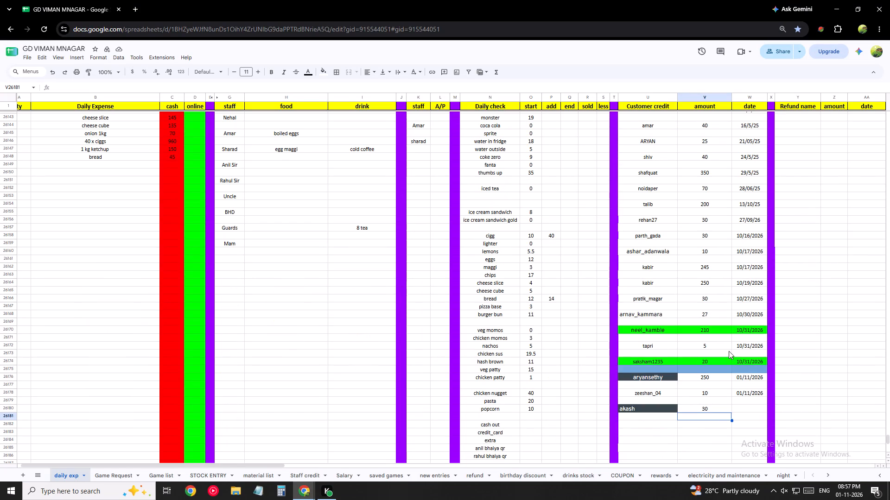
click(707, 333)
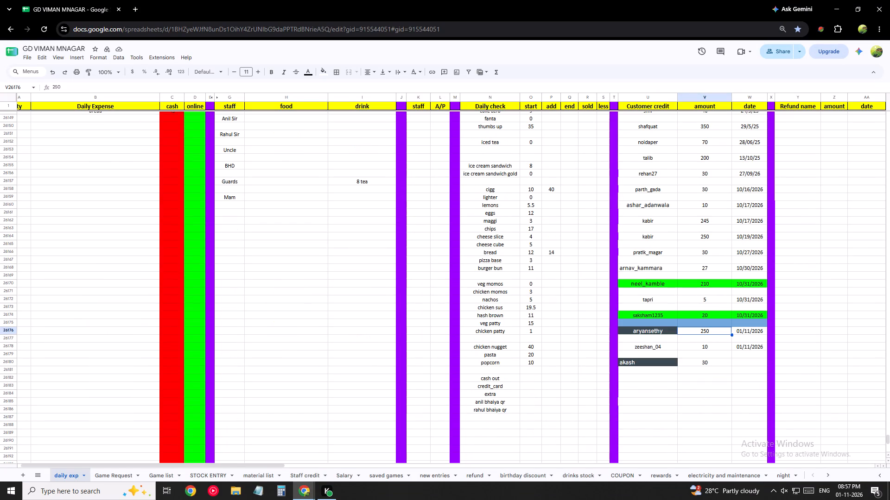
double_click(719, 331)
key(BackSpace)
key(BackSpace)
key(BackSpace)
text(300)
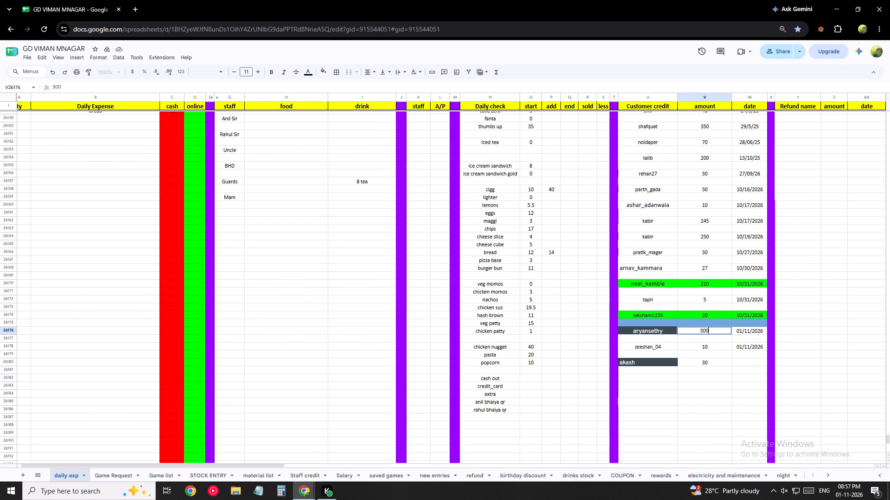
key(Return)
Back in the Game Dome admin site, terminate the user's session on PC C1.
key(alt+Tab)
scroll(286, 237, up, 6)
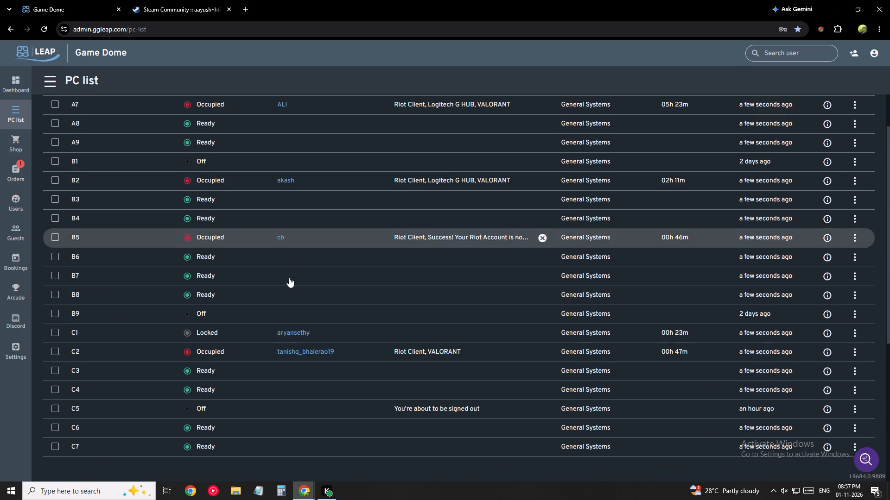
scroll(297, 331, up, 5)
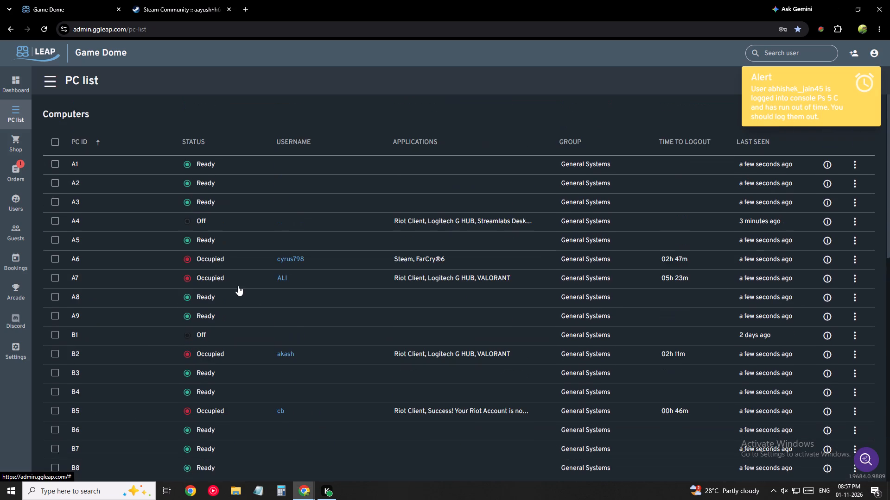
scroll(208, 280, down, 1)
scroll(216, 403, down, 2)
click(205, 362)
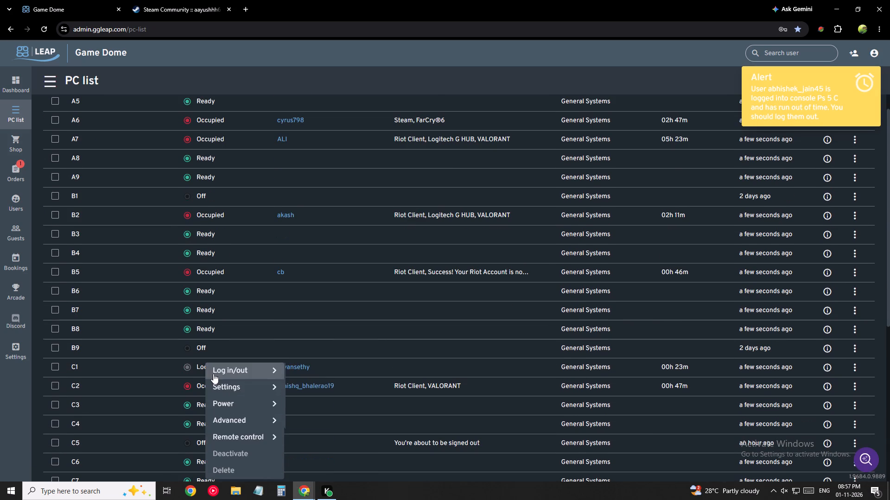
click(304, 400)
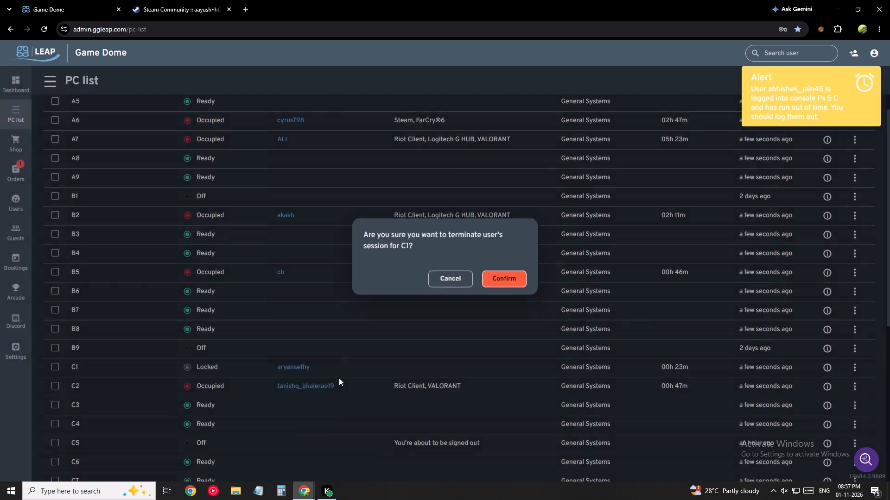
click(508, 283)
Sell one Cigg and one Thumbs up to the user logged out of C1, charging ₹50 to credit card.
scroll(179, 245, up, 3)
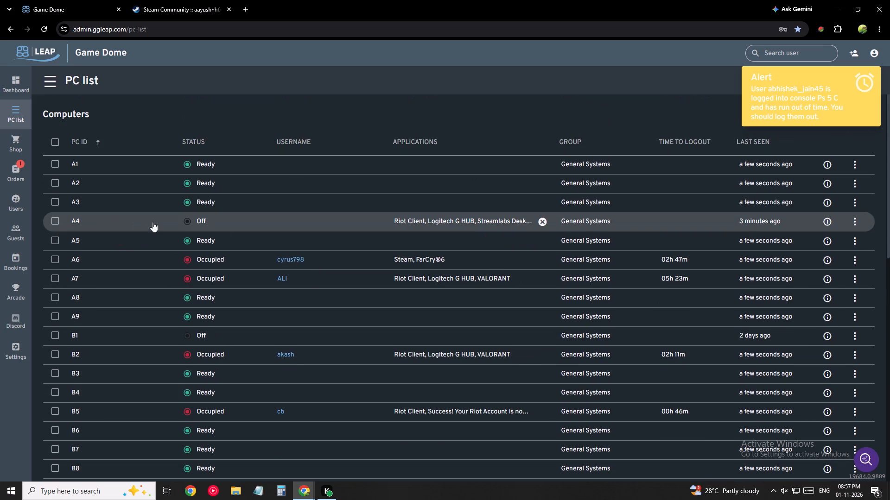
click(811, 59)
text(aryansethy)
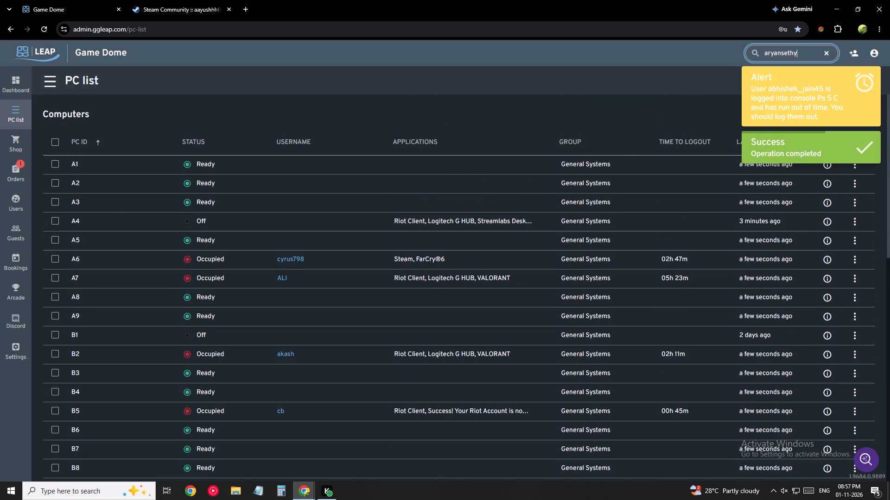
click(841, 66)
click(860, 72)
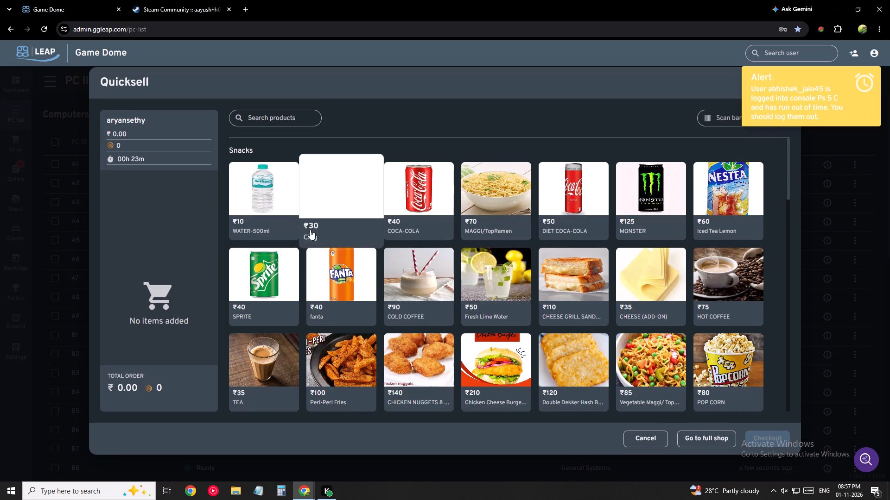
click(326, 205)
scroll(554, 344, down, 4)
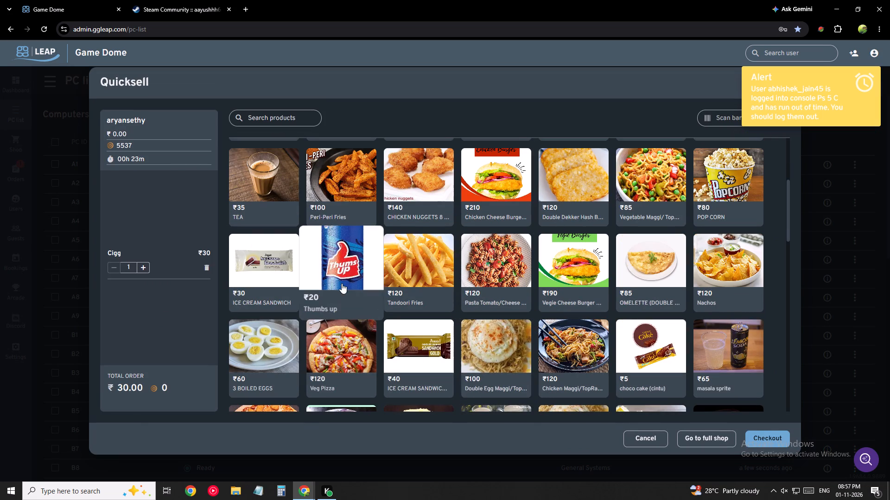
click(342, 275)
click(769, 445)
click(261, 275)
click(248, 407)
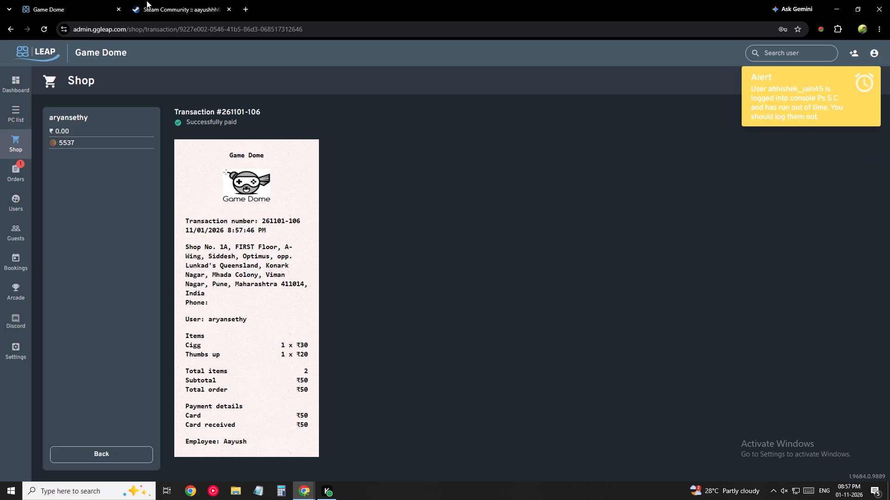
click(820, 83)
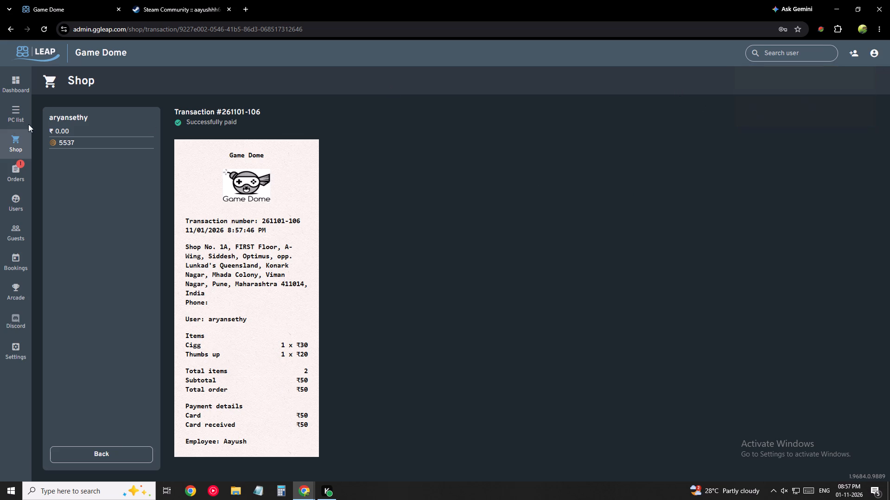
Open the PC list and look over its lower entries.
click(0, 108)
scroll(193, 221, down, 12)
scroll(235, 305, down, 1)
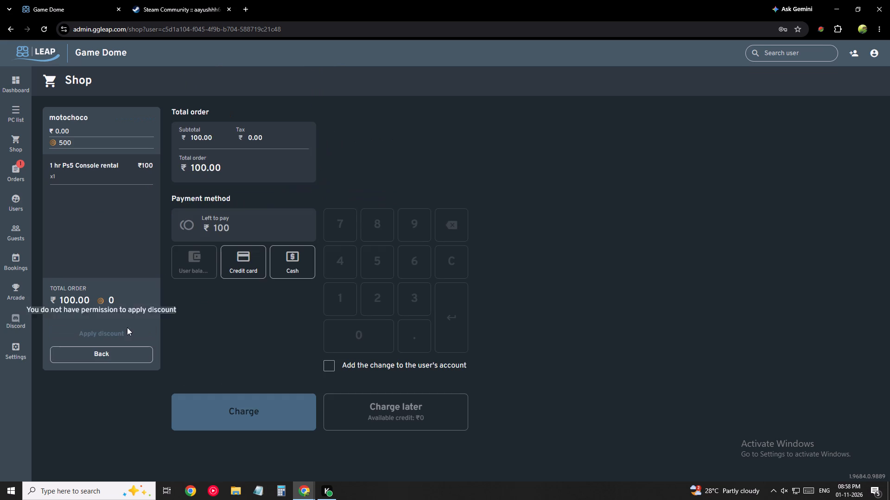
click(245, 258)
click(272, 400)
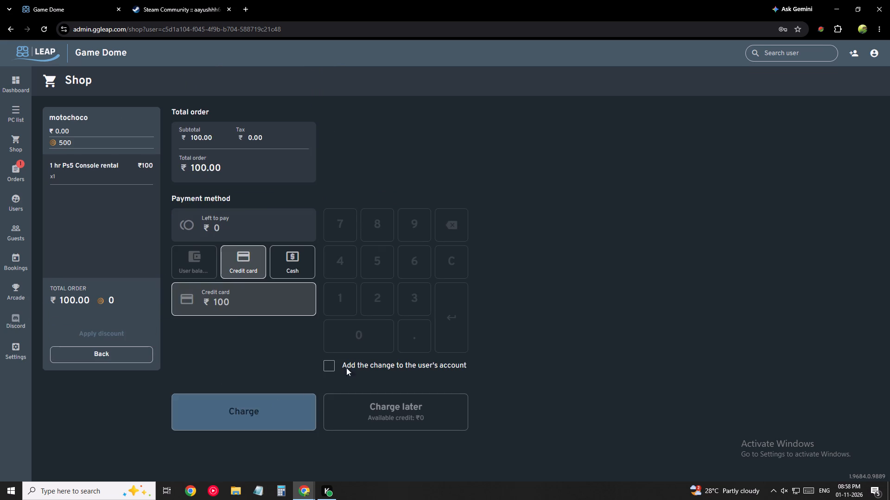
Sell a 1 hr Ps5 Console rental to the second user found by searching "moto", charging ₹100 to credit card.
click(778, 56)
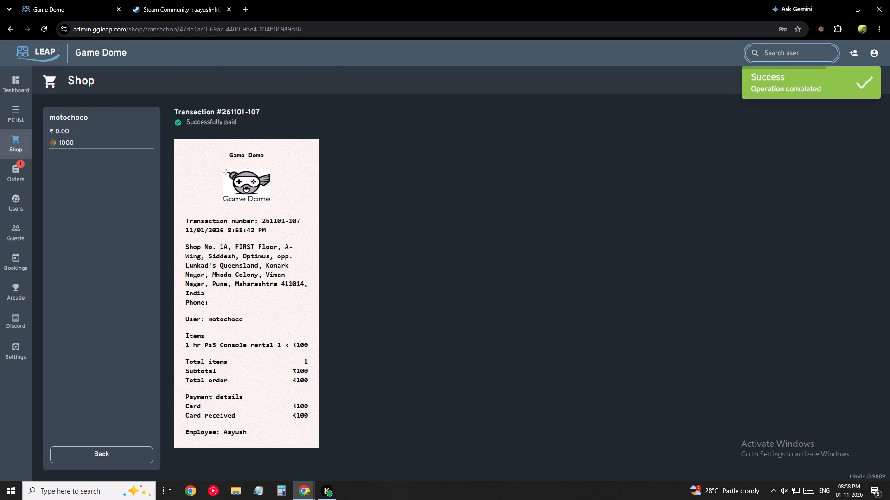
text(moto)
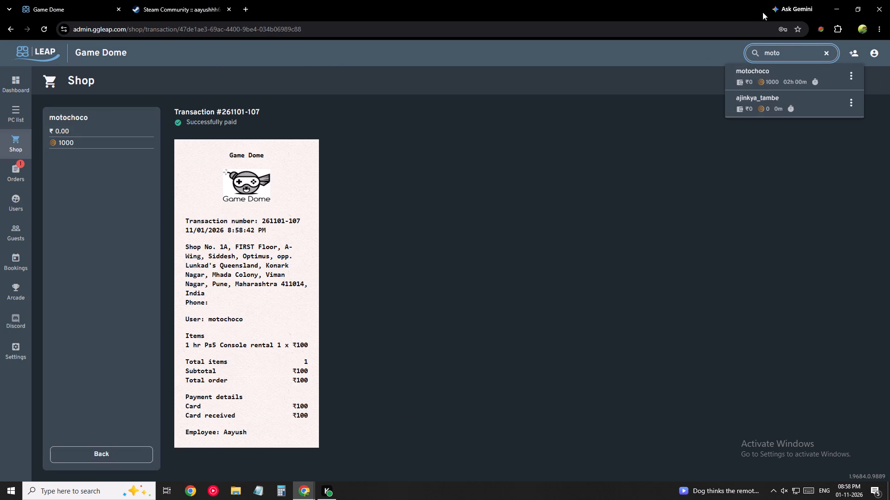
drag(841, 106, 855, 103)
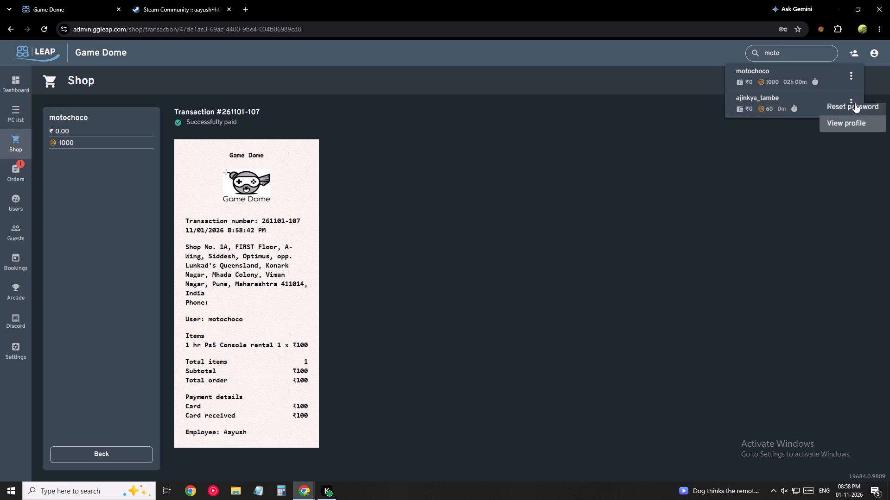
click(853, 103)
click(712, 431)
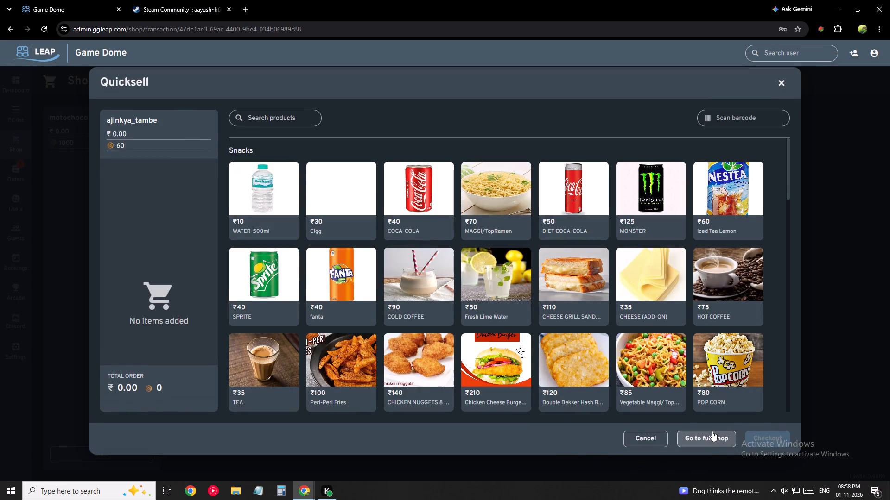
click(303, 142)
click(298, 182)
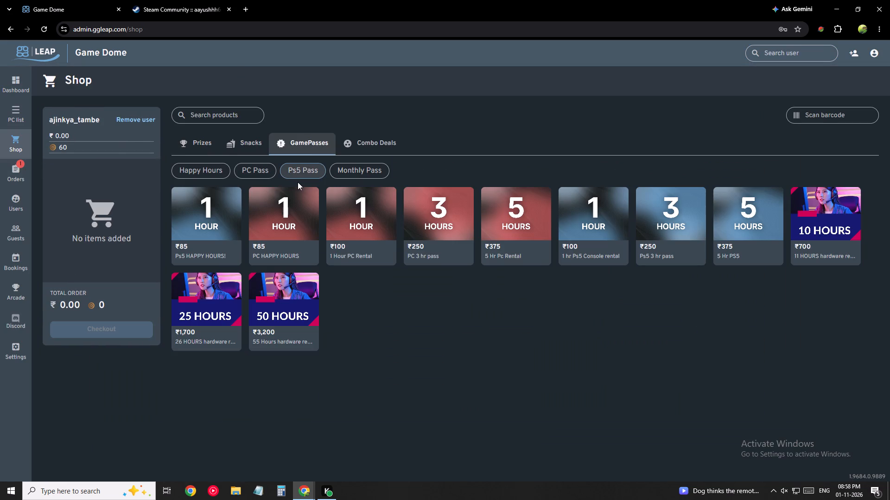
click(304, 166)
drag(212, 206, 105, 225)
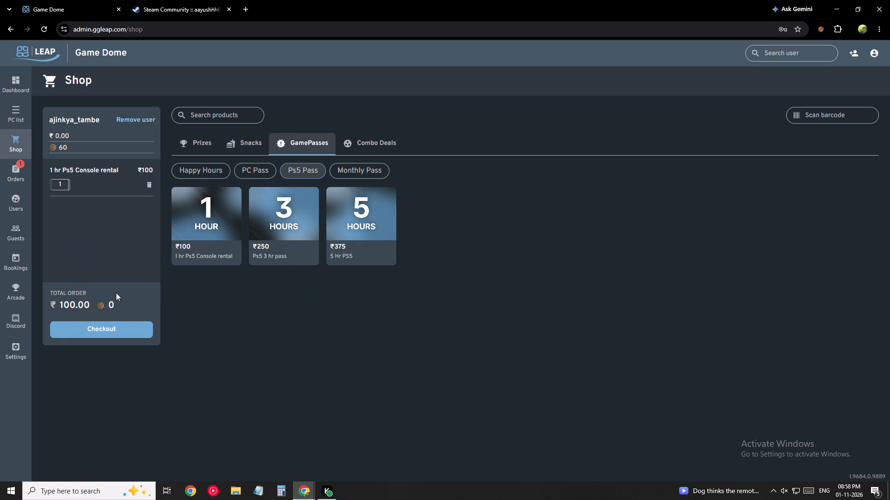
click(118, 328)
click(252, 255)
click(259, 393)
click(261, 403)
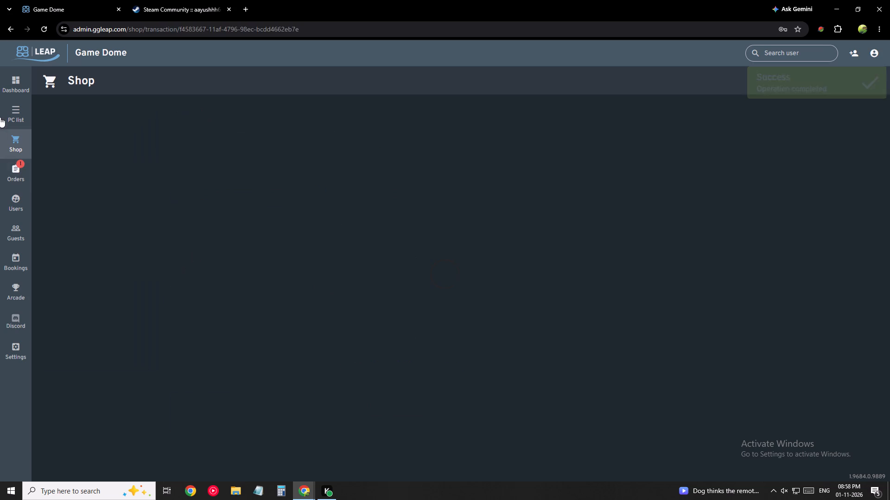
Open the PC list at the Consoles section.
click(0, 114)
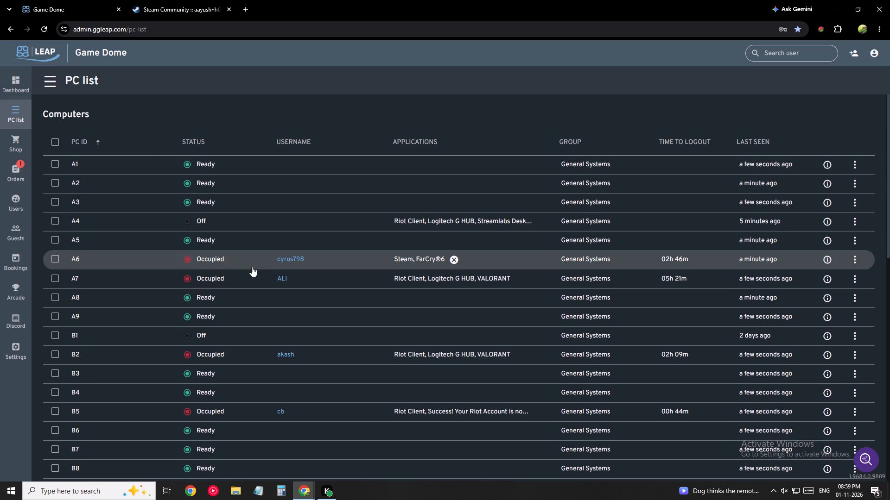
scroll(396, 324, down, 9)
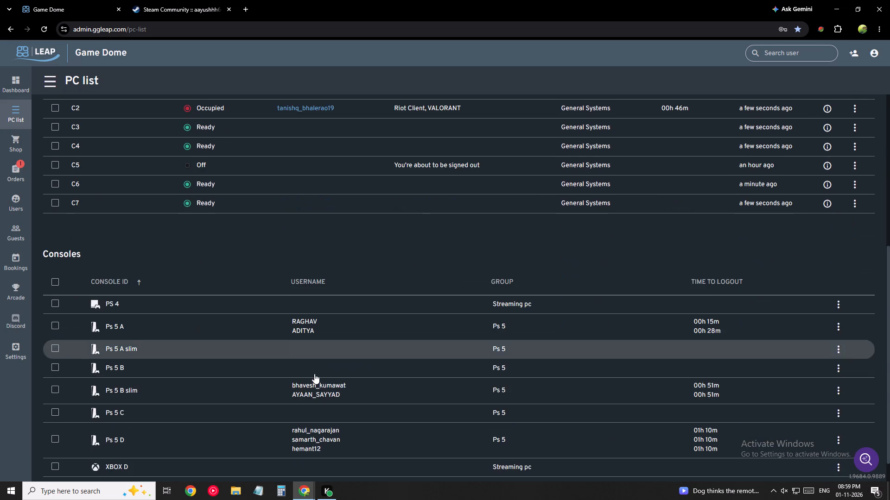
scroll(315, 375, down, 2)
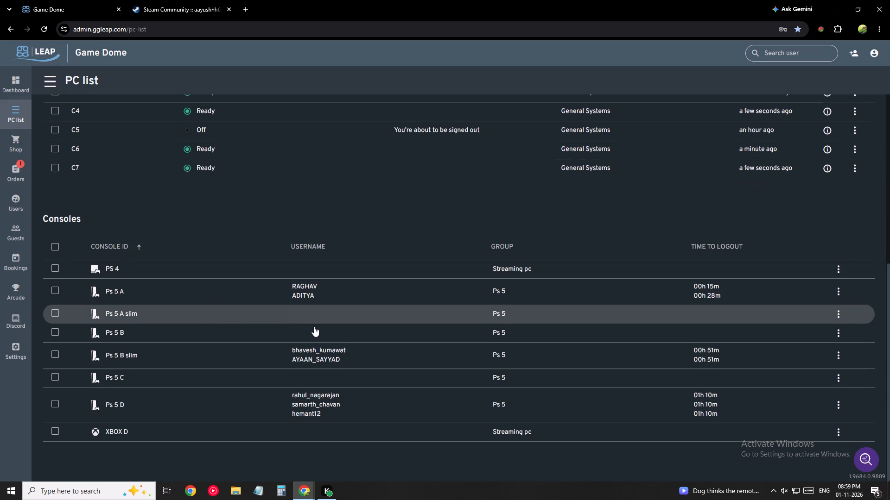
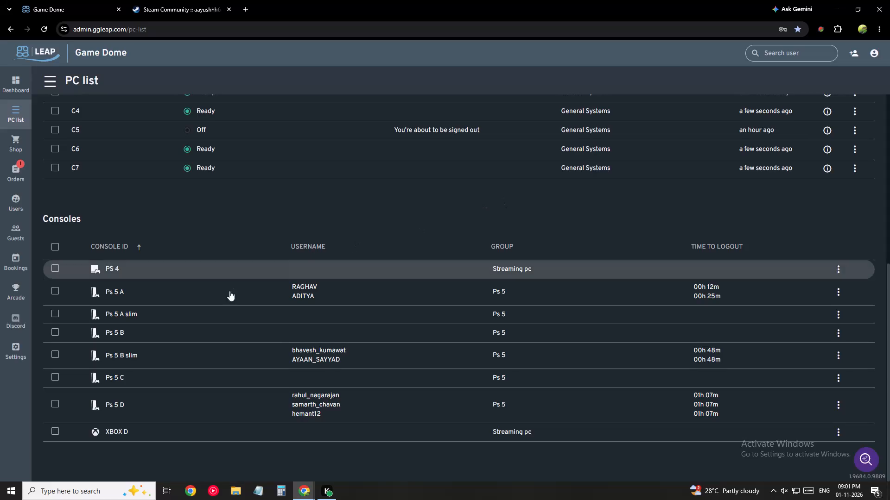
Sell one Thumbs up to RAGHAV on Ps 5 A through Quicksell, charging ₹20 to credit card.
click(307, 284)
click(334, 298)
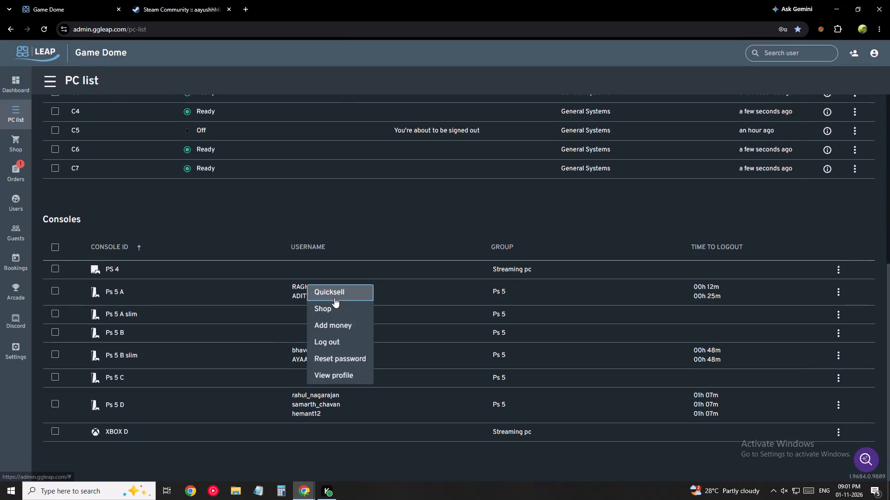
scroll(474, 269, down, 6)
drag(343, 190, 153, 271)
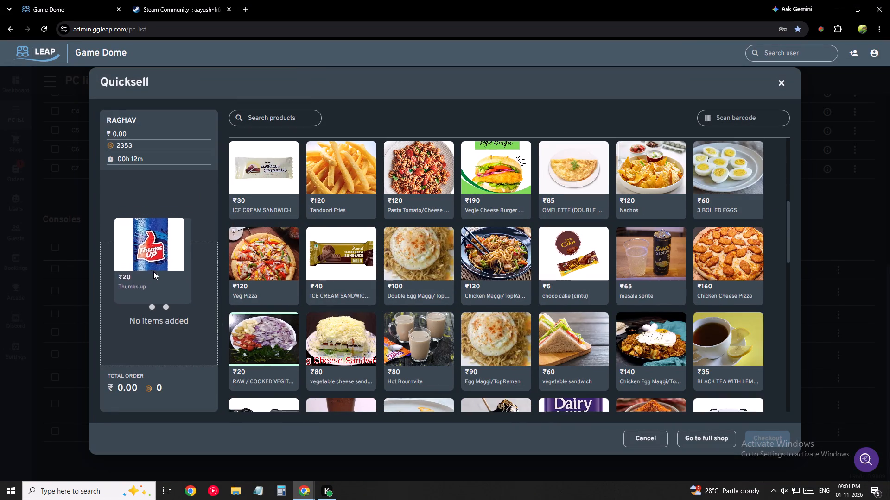
drag(153, 271, 153, 272)
click(776, 436)
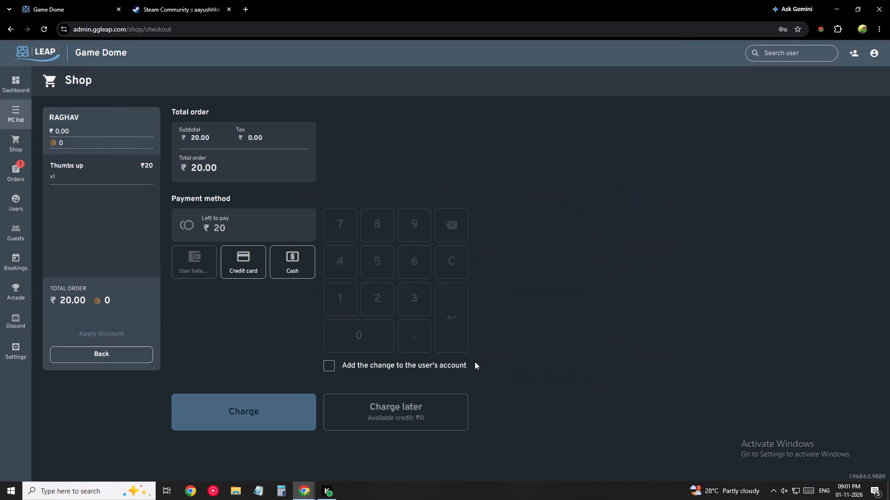
click(257, 271)
click(254, 430)
click(276, 415)
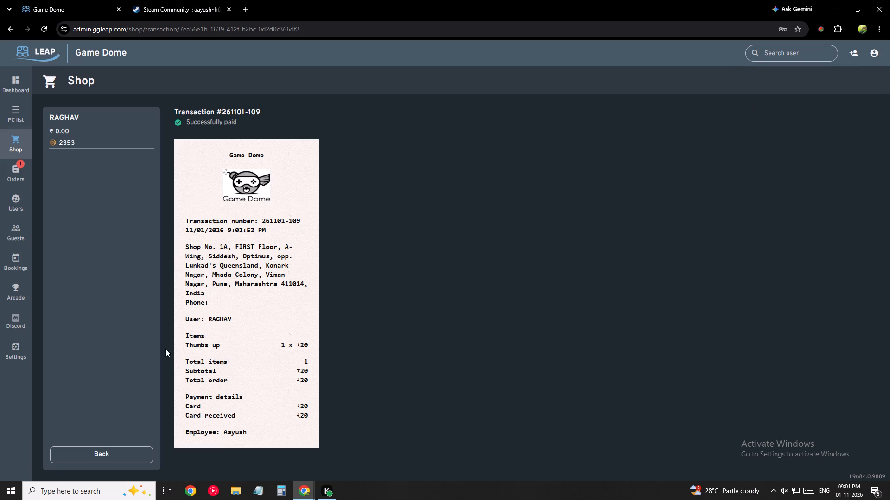
click(6, 119)
scroll(270, 393, down, 11)
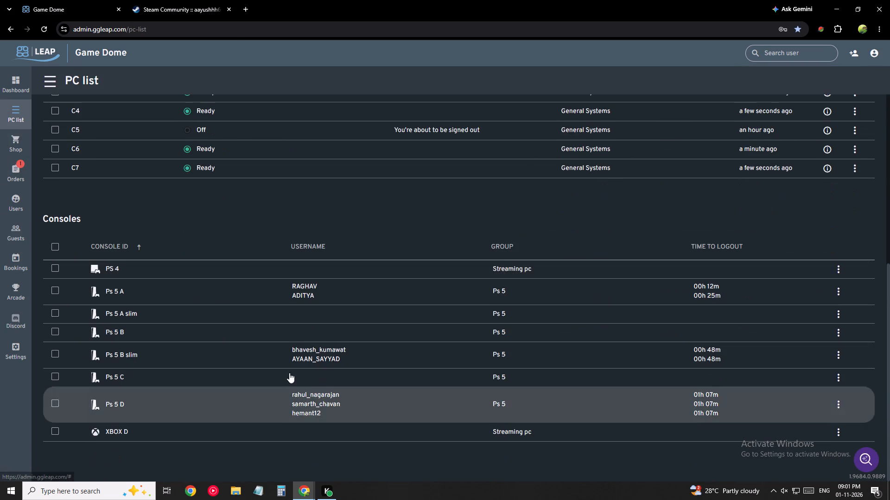
click(2, 172)
click(203, 108)
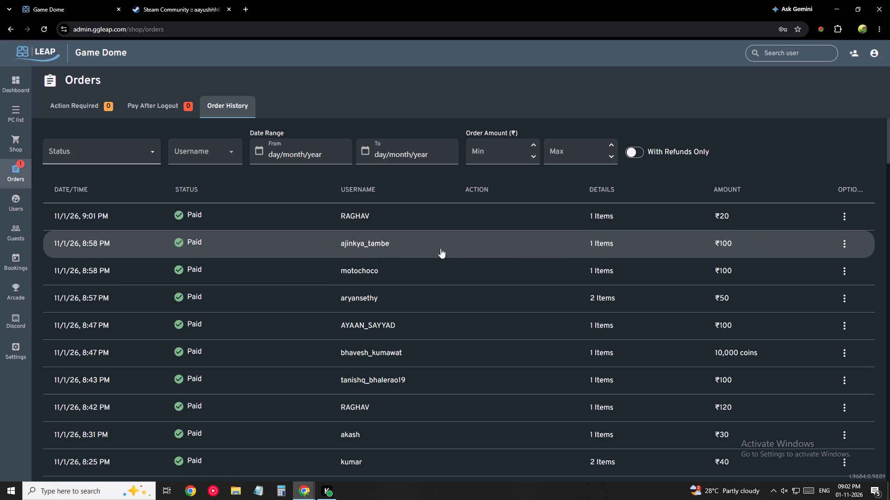
click(362, 236)
double_click(71, 123)
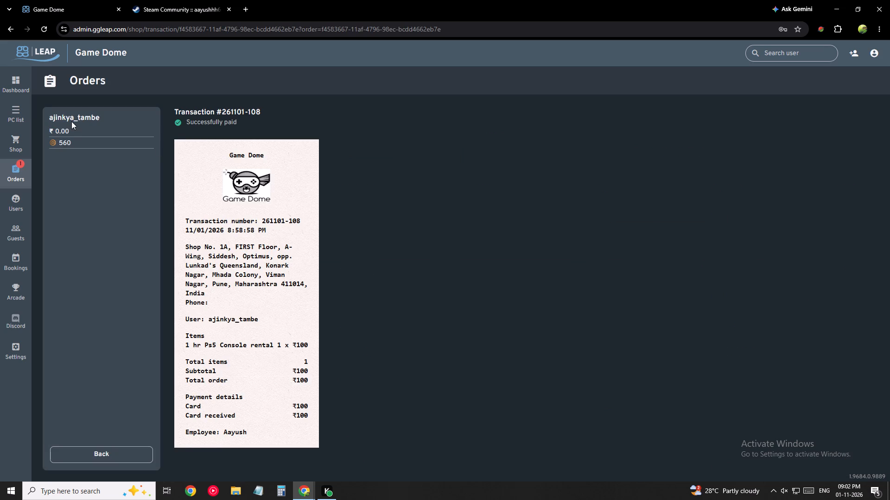
ctrl+double_click(71, 119)
key(ctrl+c)
click(102, 459)
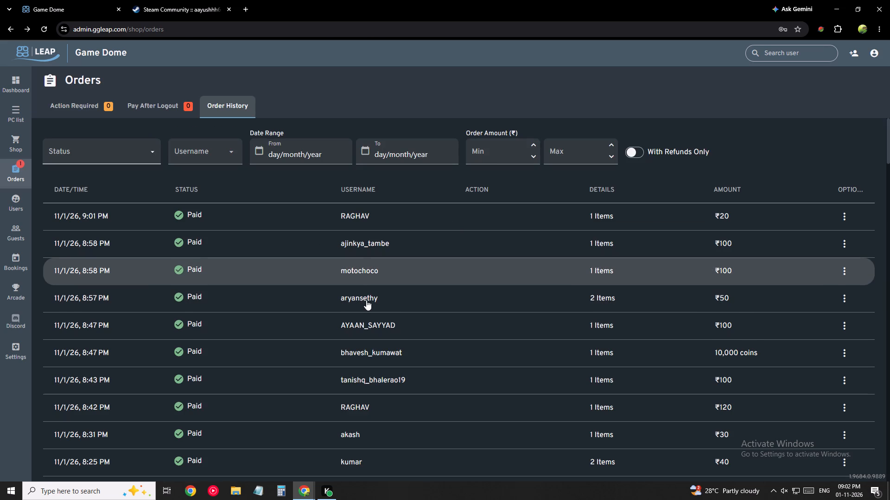
click(364, 244)
double_click(50, 118)
key(ctrl+c)
Add the customer with the copied username to console Ps 5 B.
click(8, 114)
scroll(181, 300, down, 14)
click(839, 332)
click(853, 340)
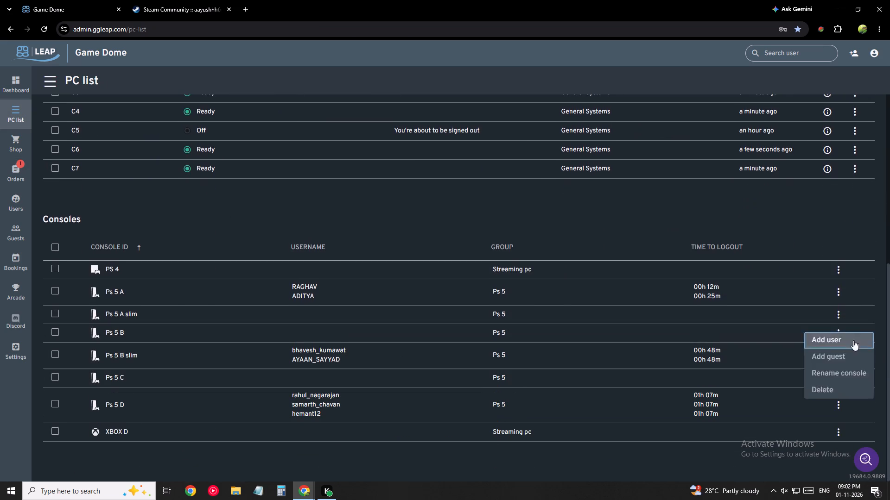
click(394, 253)
key(ctrl+v)
click(415, 304)
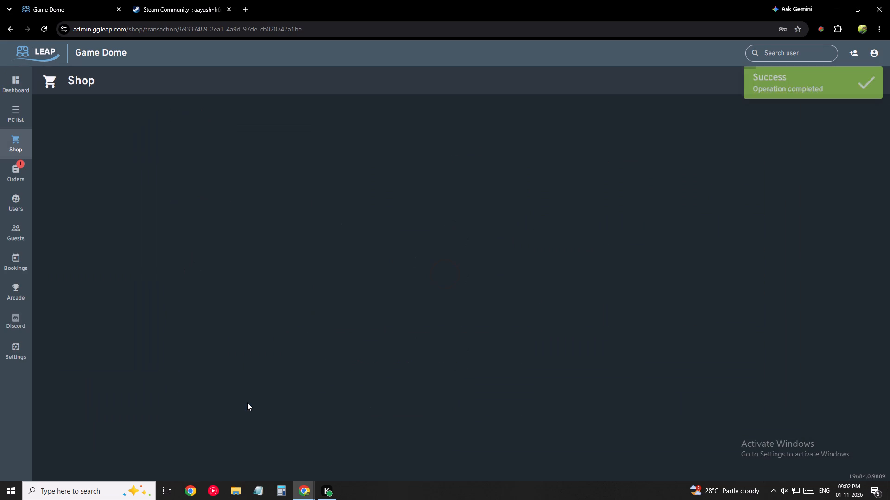
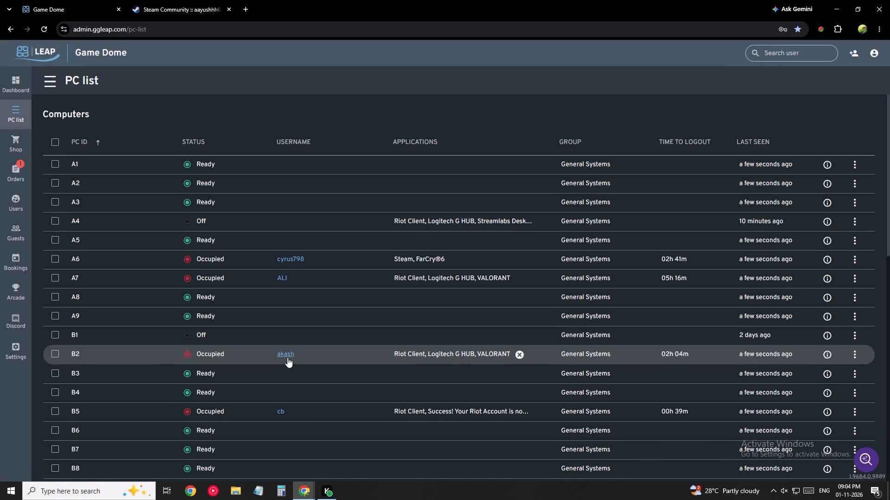
Sell one 1 hr Ps5 Console rental to akash on B2 through the full shop, charging ₹100 to credit card.
click(287, 357)
click(331, 224)
click(688, 440)
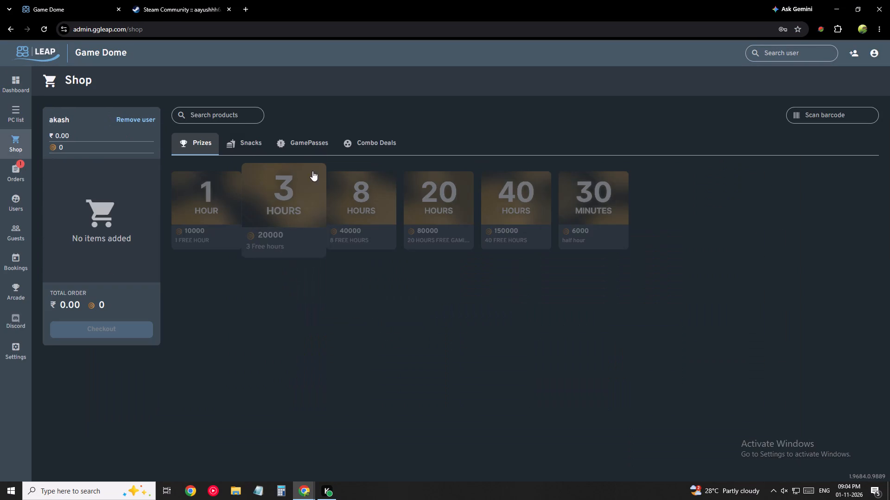
click(320, 148)
click(307, 172)
drag(210, 210, 76, 241)
click(126, 329)
click(225, 266)
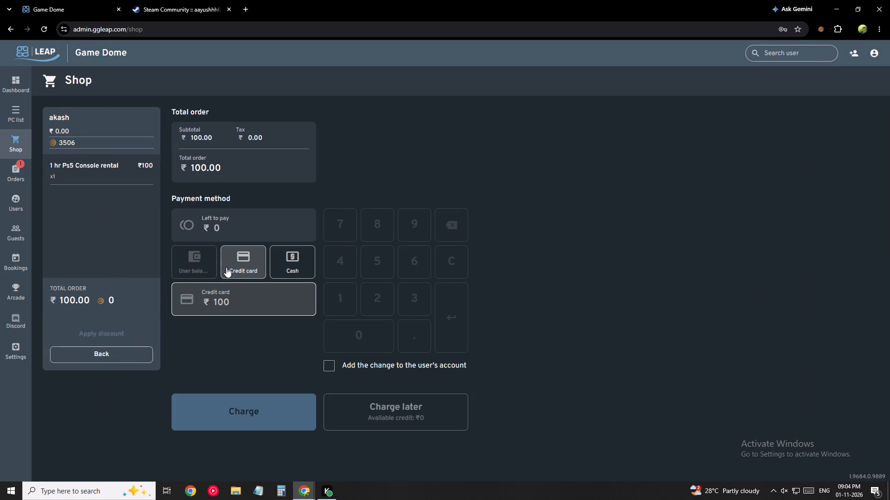
click(235, 416)
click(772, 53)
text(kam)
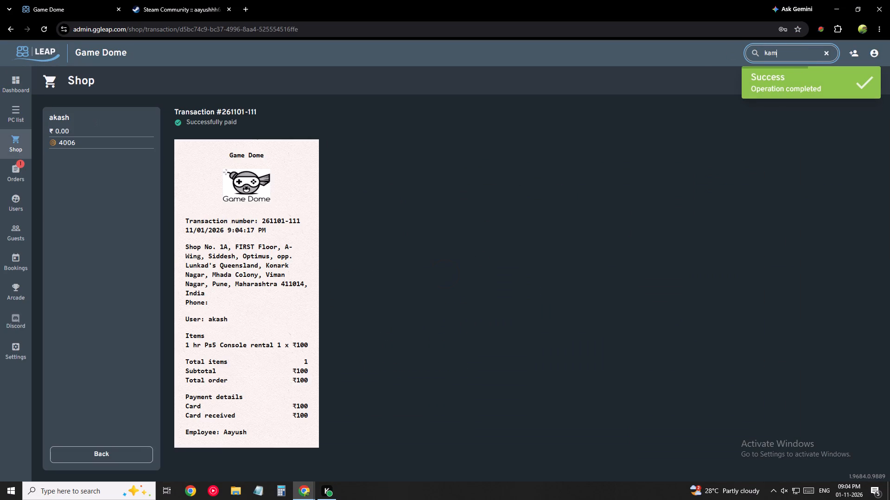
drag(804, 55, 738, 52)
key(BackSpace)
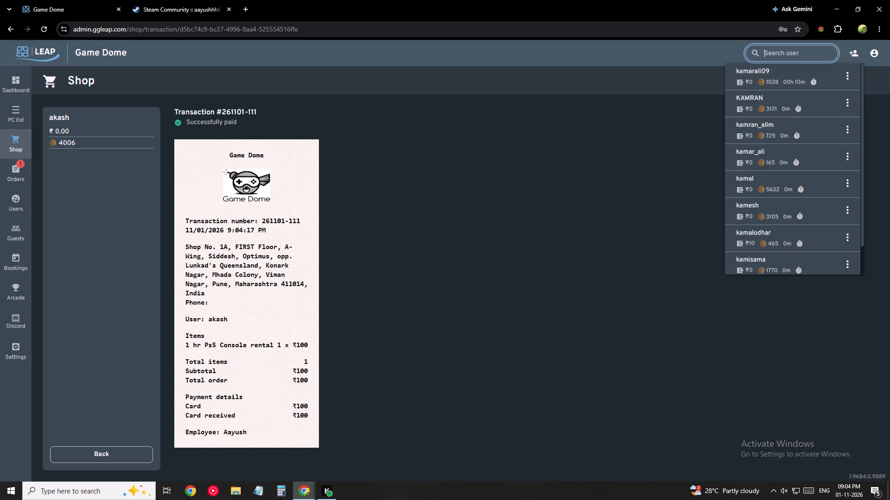
Find the user tobi and sell them one 1 hr Ps5 Console rental, charging ₹100 to credit card.
text(tobi)
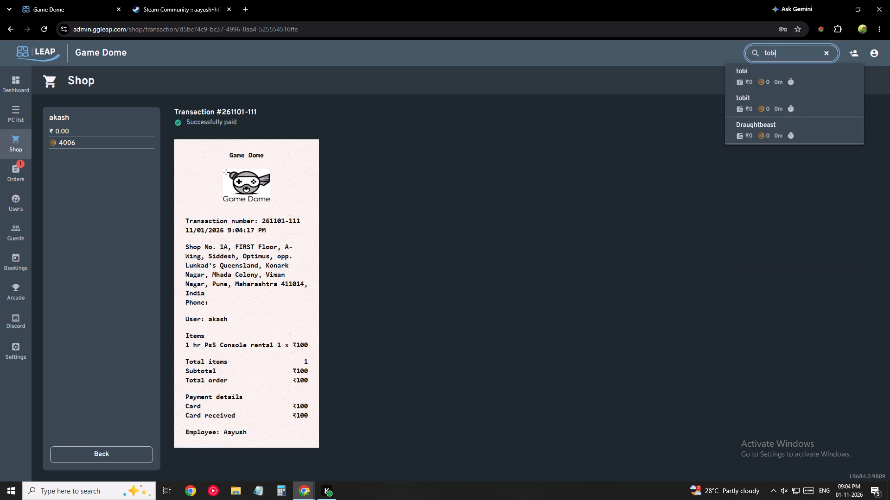
click(853, 70)
click(863, 74)
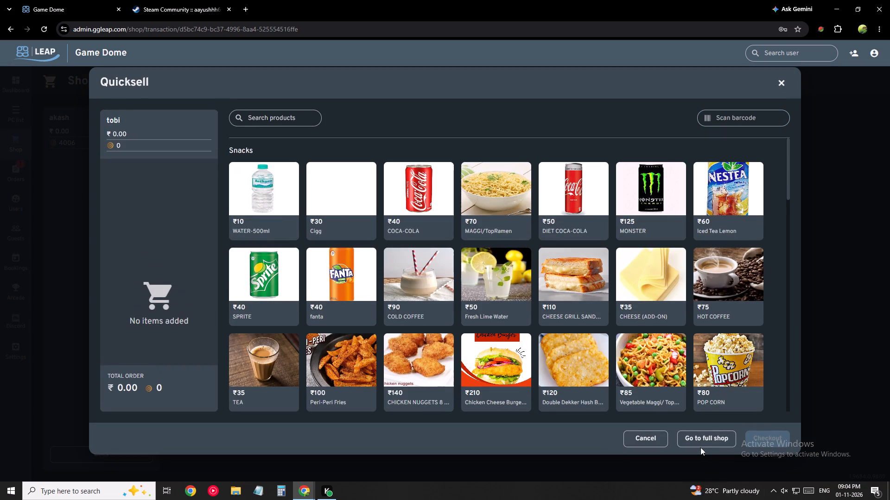
click(698, 443)
click(282, 148)
click(284, 180)
click(289, 173)
drag(222, 218, 64, 238)
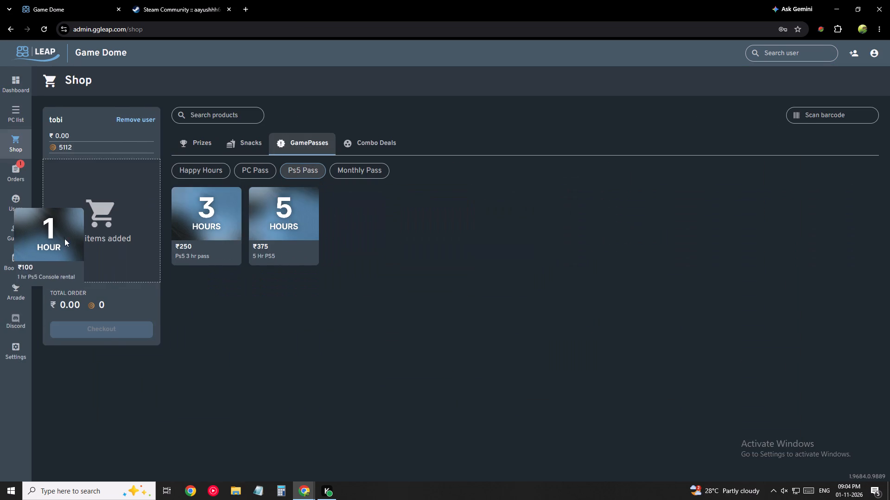
drag(64, 238, 65, 243)
drag(116, 333, 121, 331)
click(244, 273)
click(261, 421)
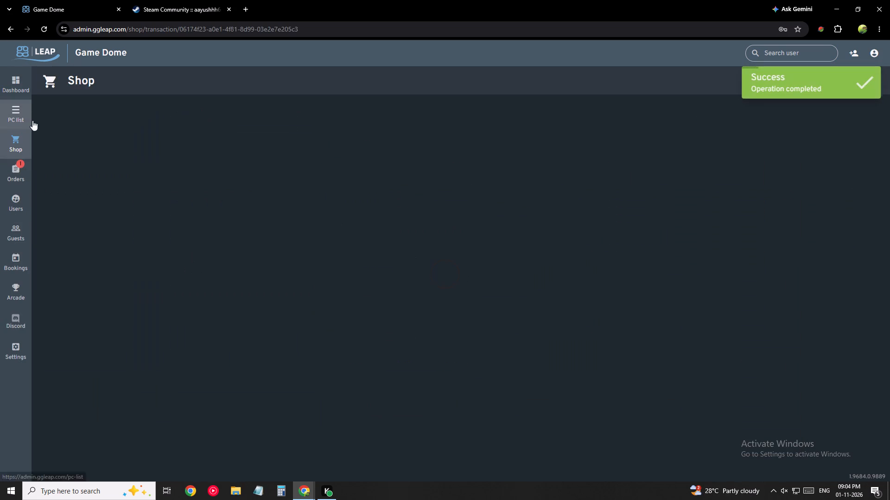
Add the user tobi to console Ps 5 C.
click(5, 119)
scroll(284, 377, down, 14)
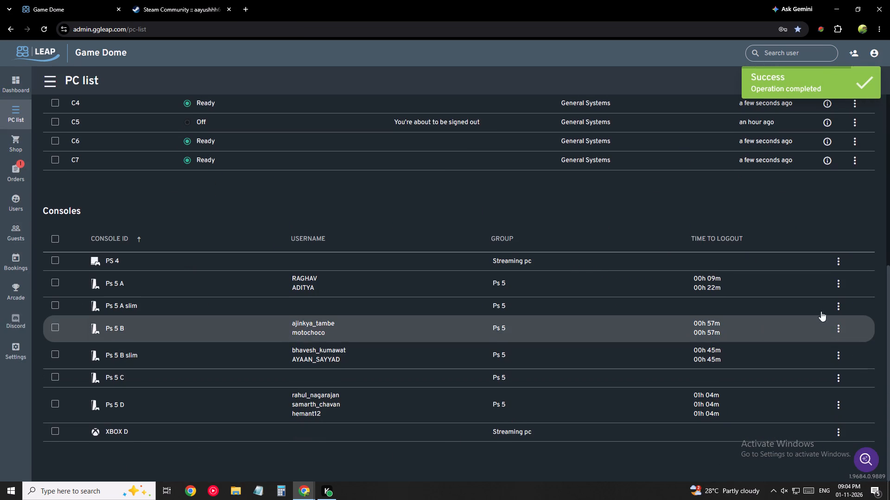
click(837, 381)
click(863, 392)
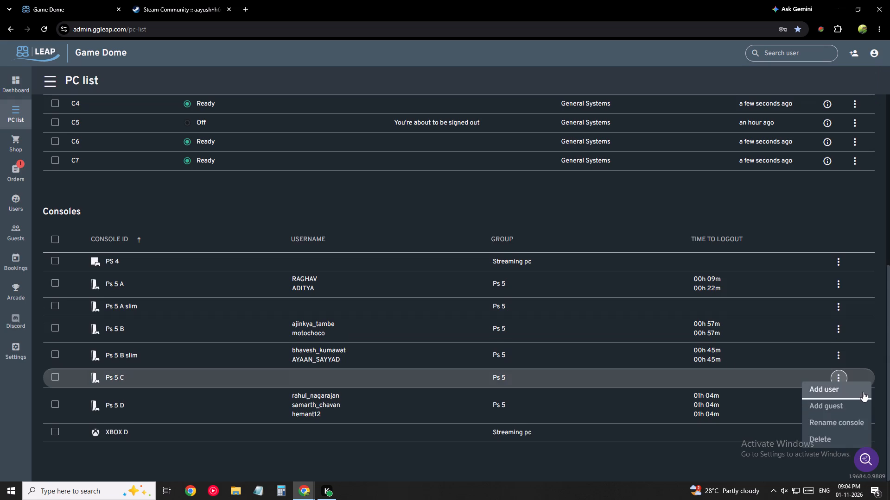
click(378, 247)
click(388, 264)
text(tobi)
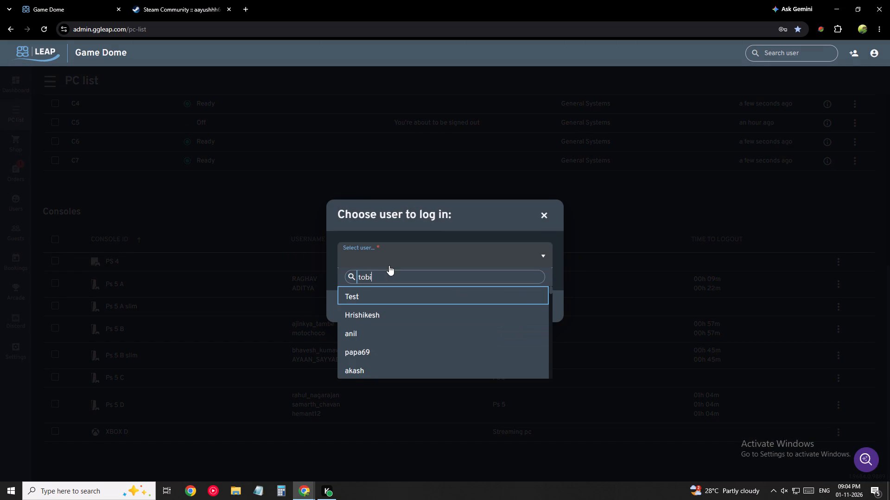
click(400, 293)
click(515, 306)
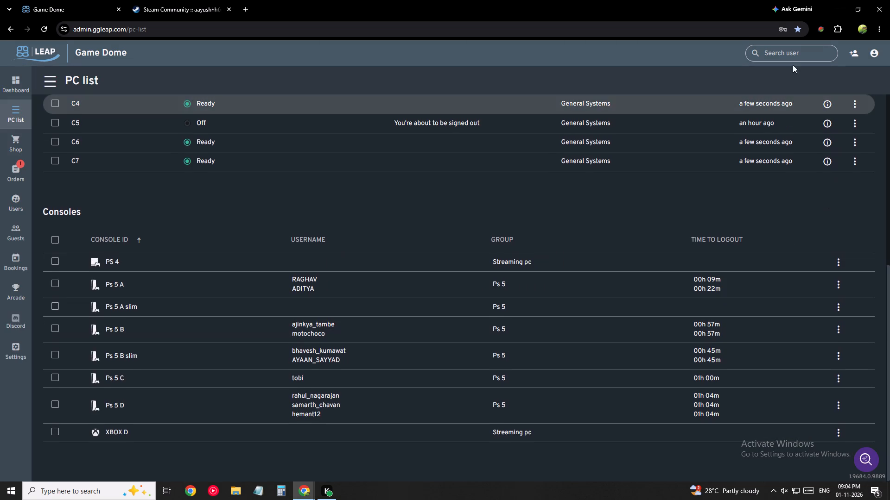
click(789, 52)
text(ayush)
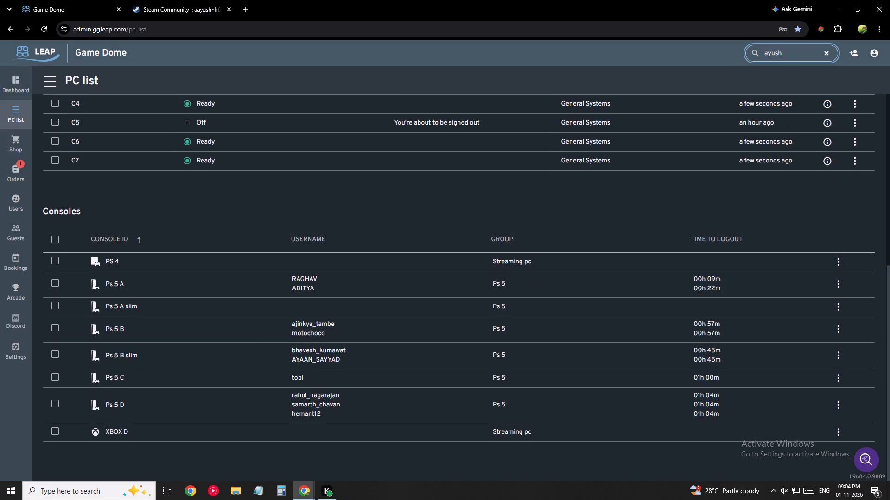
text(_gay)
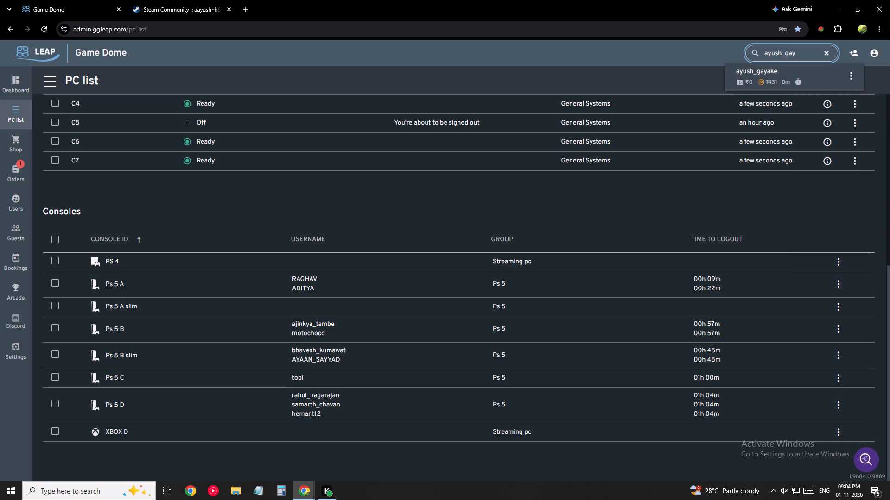
click(846, 73)
click(876, 88)
click(724, 442)
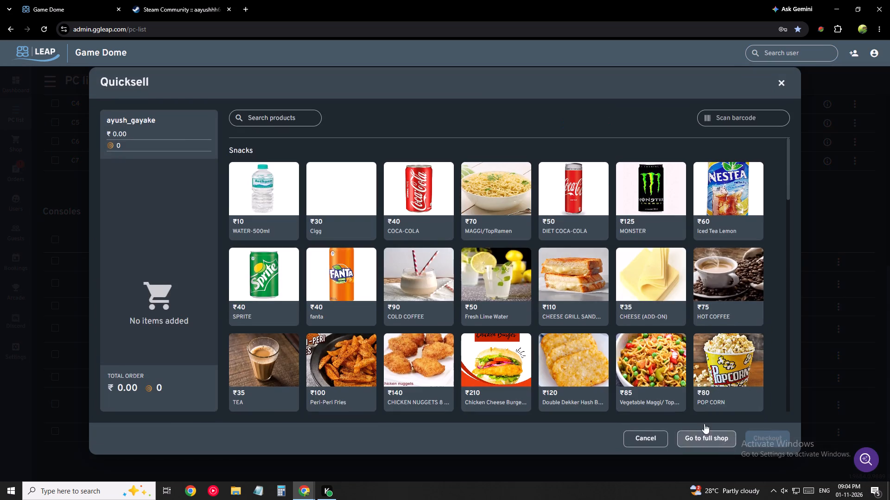
click(299, 146)
click(299, 161)
click(290, 176)
drag(224, 221, 134, 241)
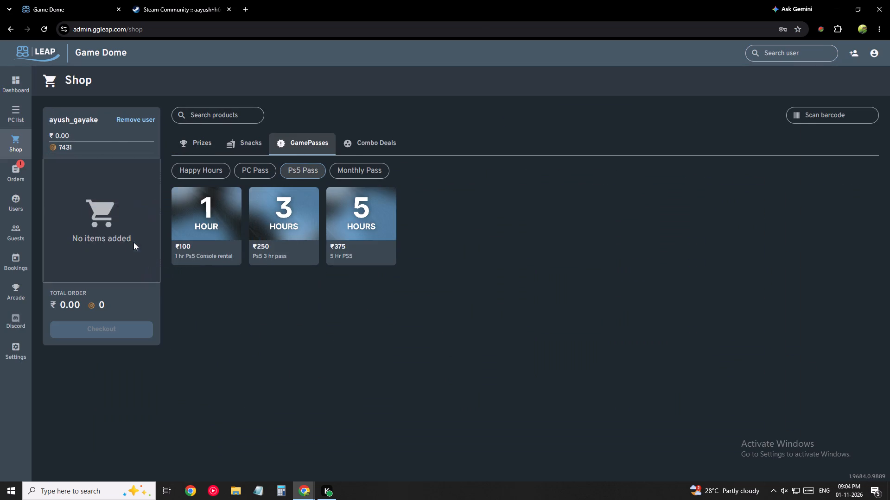
click(99, 327)
click(252, 258)
click(224, 398)
click(0, 116)
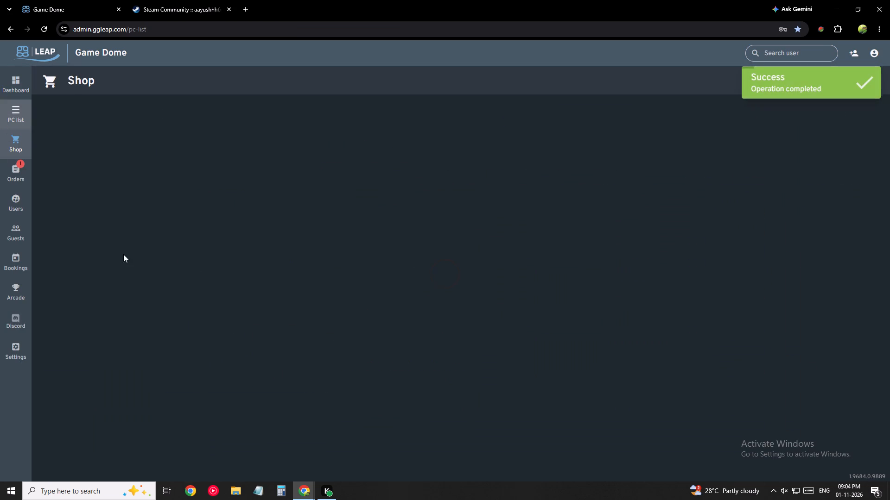
scroll(272, 376, down, 12)
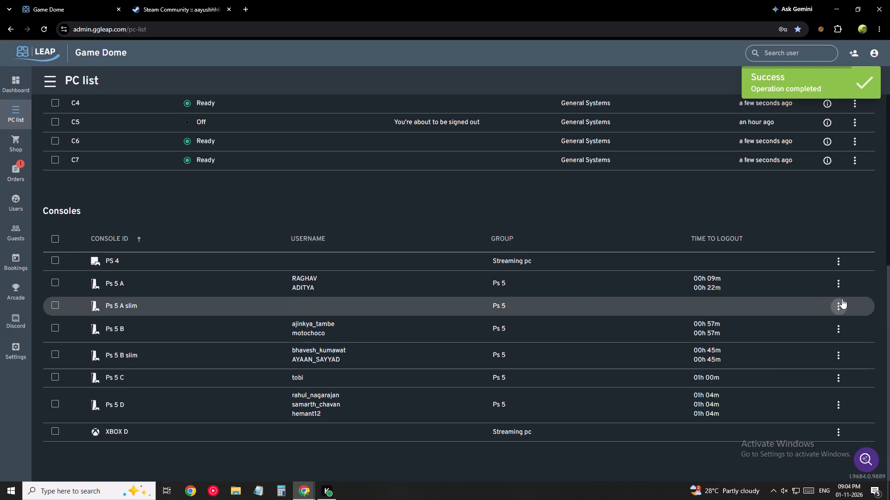
click(838, 379)
click(847, 421)
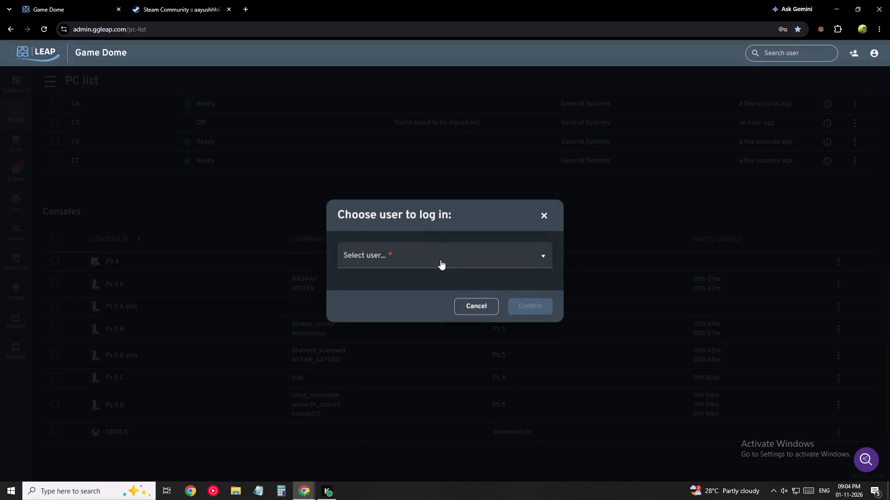
click(440, 260)
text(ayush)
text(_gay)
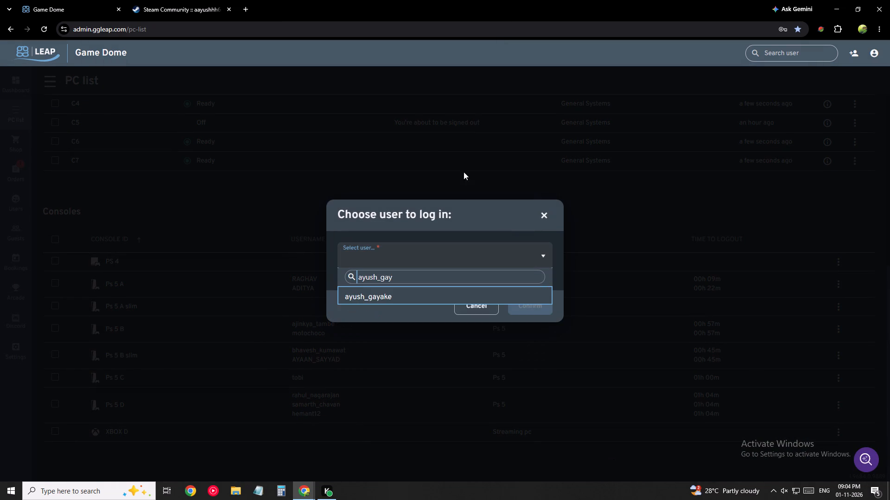
click(502, 291)
click(552, 306)
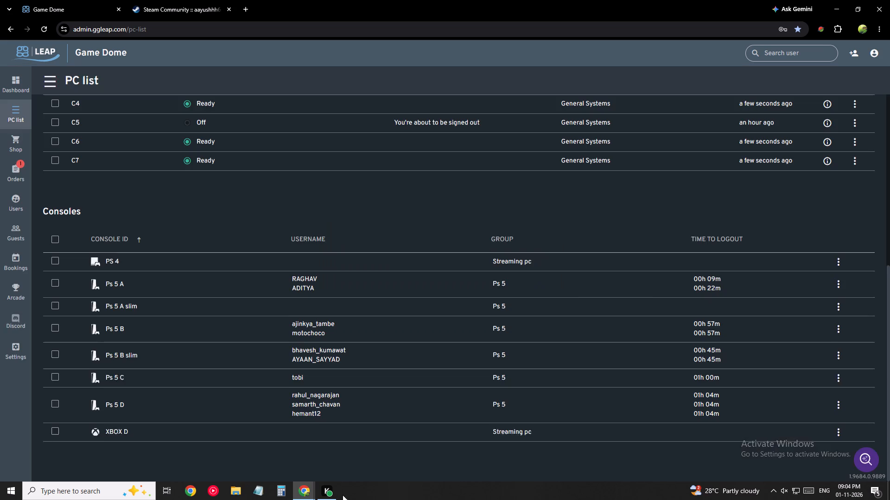
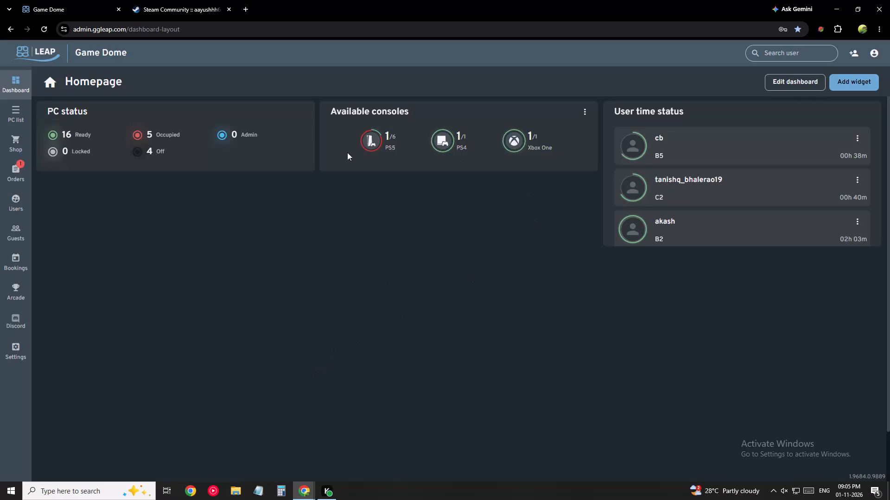
Open the PC list to check the status and remaining time of the computers.
click(17, 118)
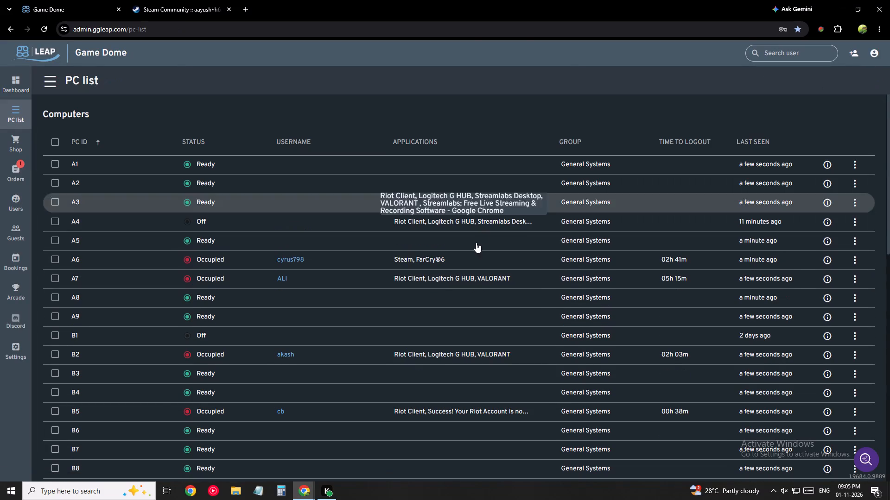
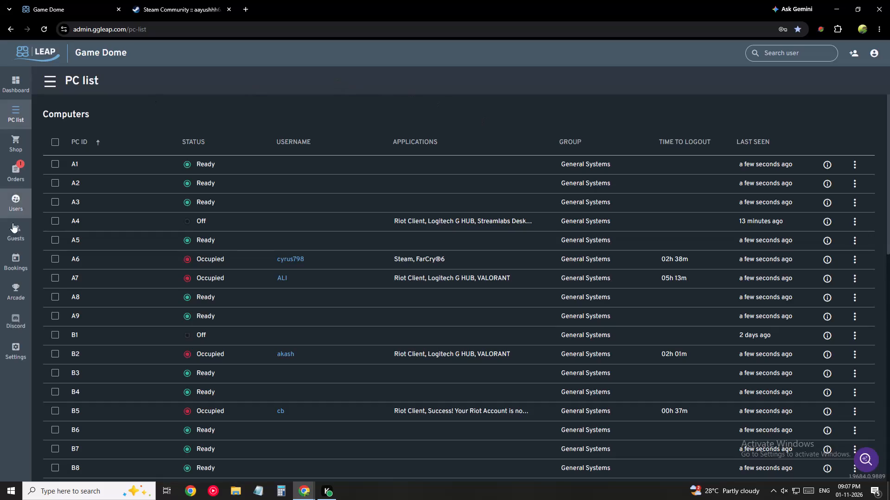
Open the order history to review the most recent customer orders and their amounts.
click(7, 144)
click(10, 172)
click(223, 107)
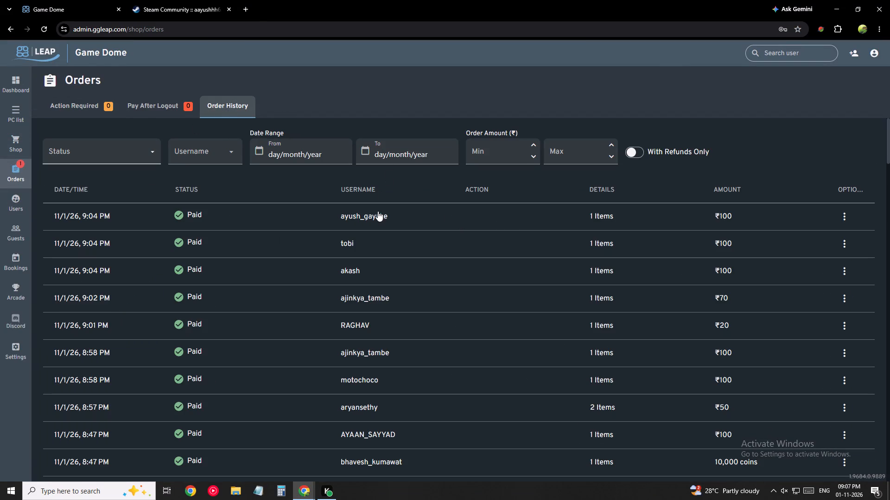
Return to the PC list and check the users and remaining time in the Consoles section.
click(24, 118)
scroll(274, 264, down, 10)
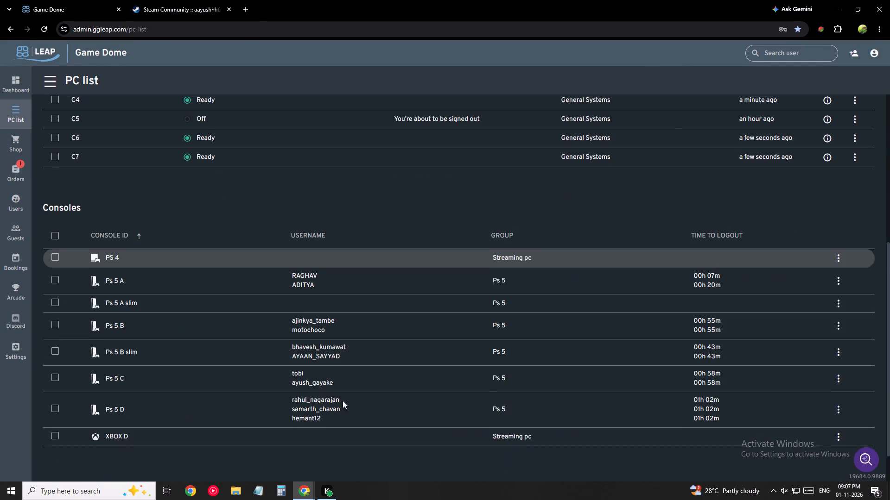
scroll(343, 400, down, 4)
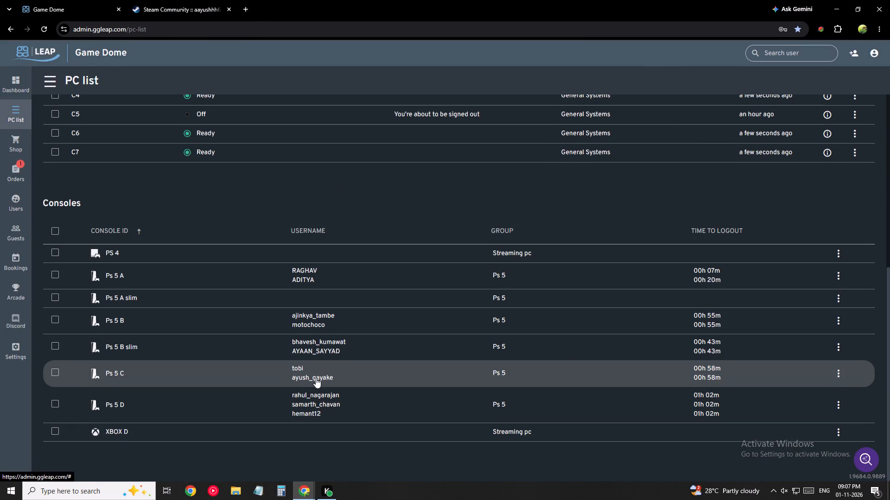